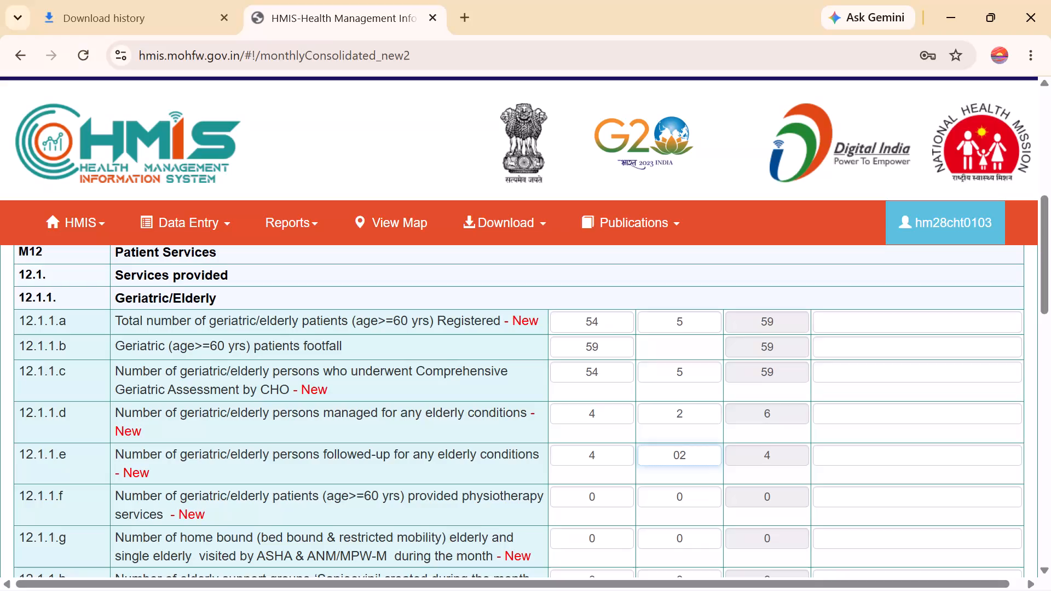
Set the Outreach count for 12.1.1.g, home-bound and single elderly visited by ASHA and ANM/MPW-M, to 1.
{"action": "scroll", "coordinate": [422, 534], "scroll_direction": "down", "scroll_amount": 1}
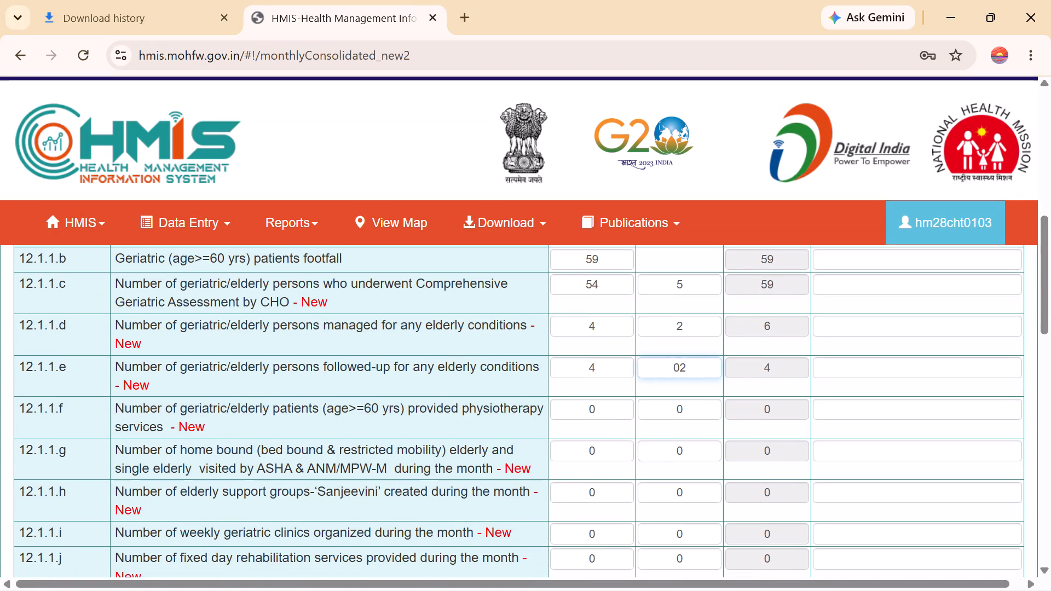
{"action": "left_click", "coordinate": [697, 455]}
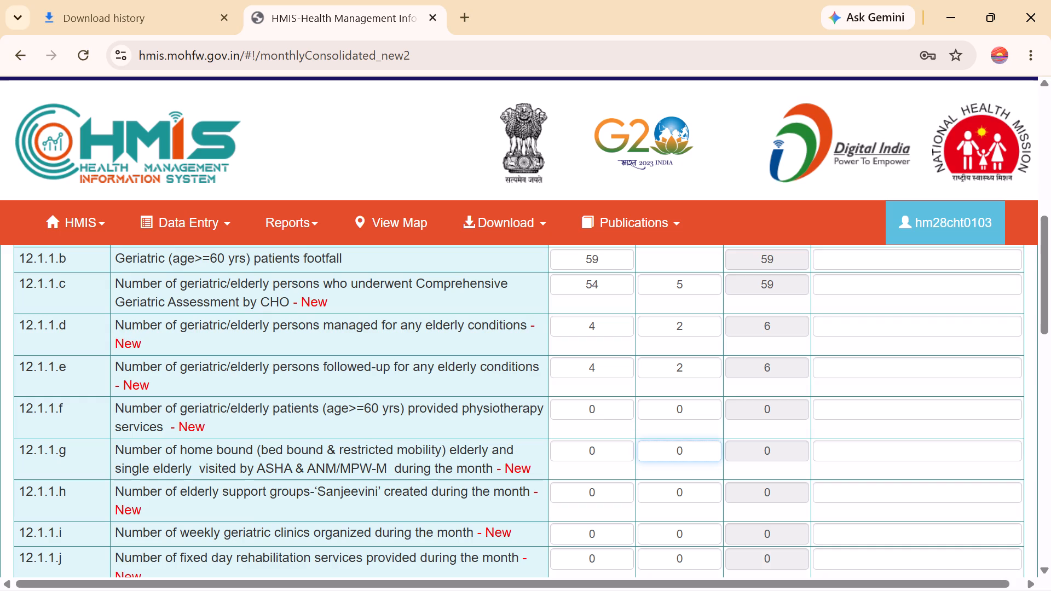
{"action": "key", "text": "BackSpace"}
{"action": "key", "text": "1"}
Enter 0 for Other Services: Outreach of 12.1.2.a, and both In-Facility and Outreach of 12.1.2.b and 12.1.2.c.
{"action": "scroll", "coordinate": [698, 454], "scroll_direction": "down", "scroll_amount": 4}
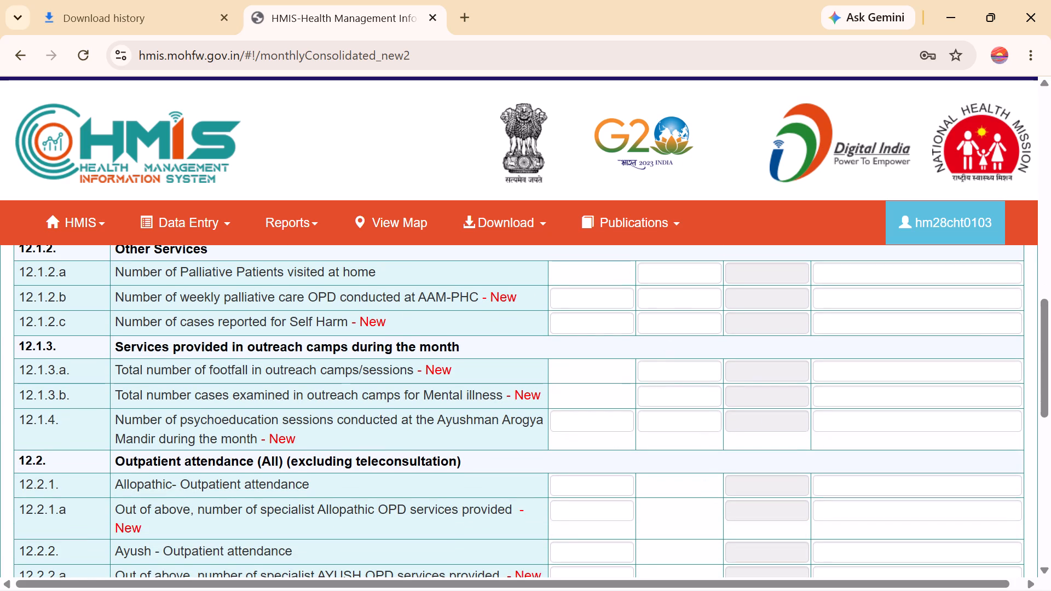
{"action": "left_click", "coordinate": [666, 273]}
{"action": "key", "text": "0"}
{"action": "left_click", "coordinate": [651, 303]}
{"action": "key", "text": "0"}
{"action": "key", "text": "0"}
{"action": "left_click", "coordinate": [607, 302]}
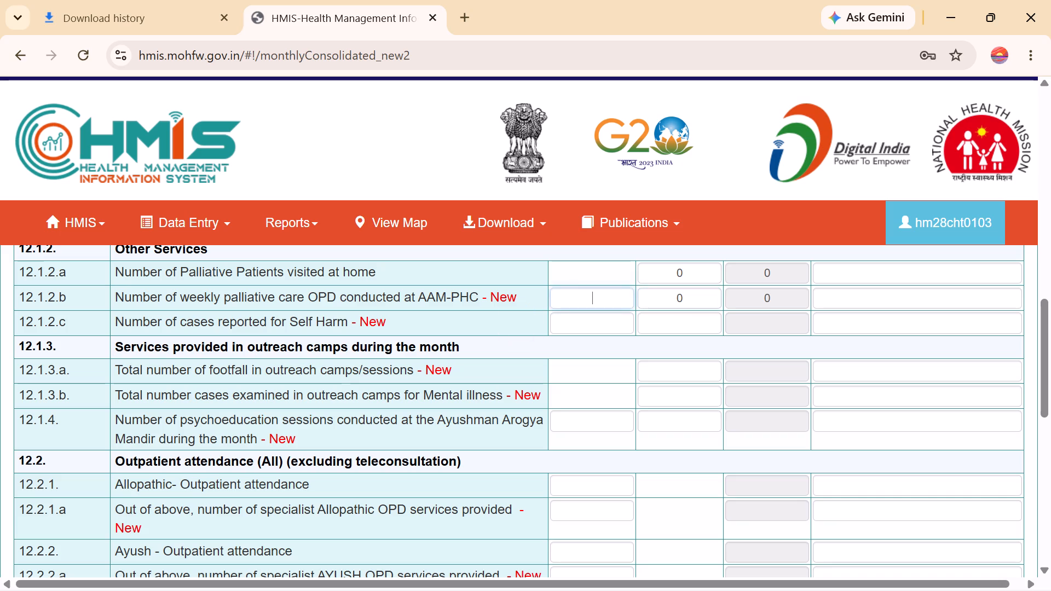
{"action": "left_click", "coordinate": [585, 328]}
{"action": "key", "text": "0"}
{"action": "key", "text": "0"}
{"action": "left_click", "coordinate": [605, 295]}
{"action": "left_click", "coordinate": [599, 293]}
{"action": "key", "text": "0"}
{"action": "left_click", "coordinate": [668, 321]}
{"action": "key", "text": "0"}
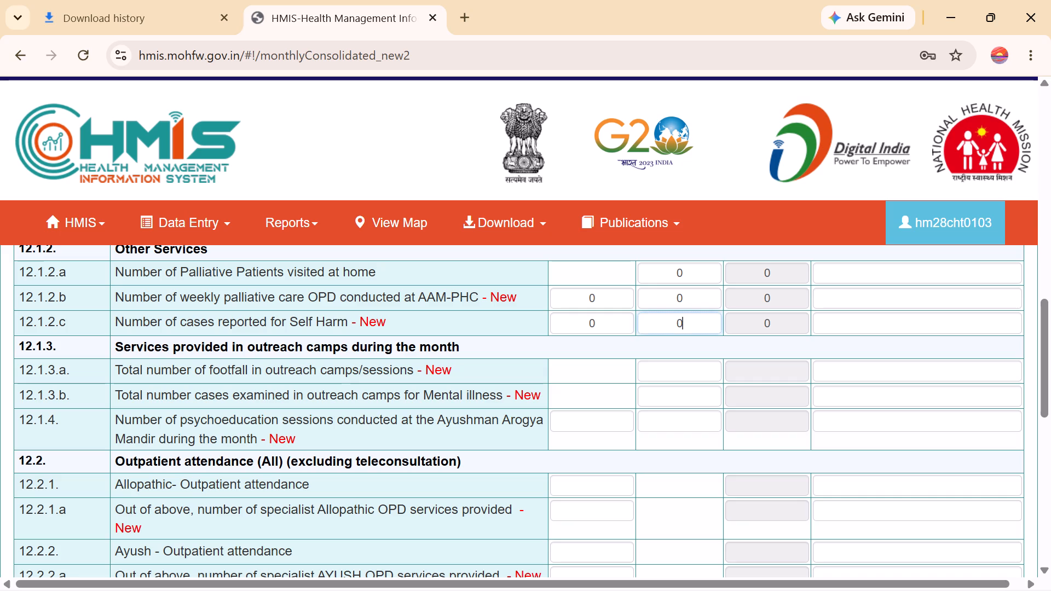
Enter 0 as Outreach for outreach-camp items 12.1.3.a and 12.1.3.b, and 0 for both counts of psychoeducation sessions 12.1.4.
{"action": "left_click", "coordinate": [680, 373]}
{"action": "key", "text": "0"}
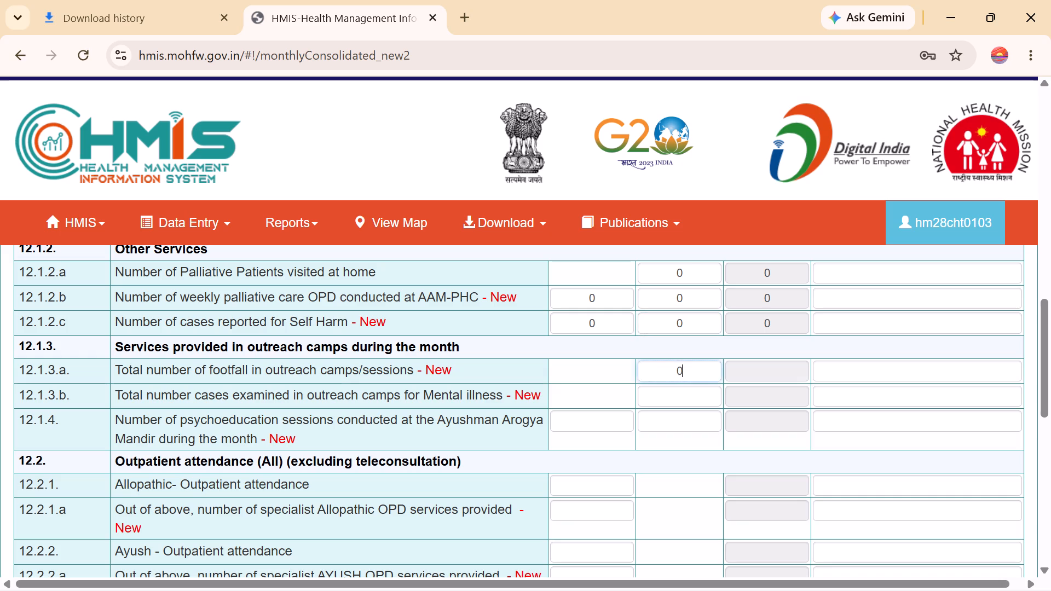
{"action": "left_click", "coordinate": [674, 401]}
{"action": "key", "text": "0"}
{"action": "left_click", "coordinate": [669, 418]}
{"action": "key", "text": "0"}
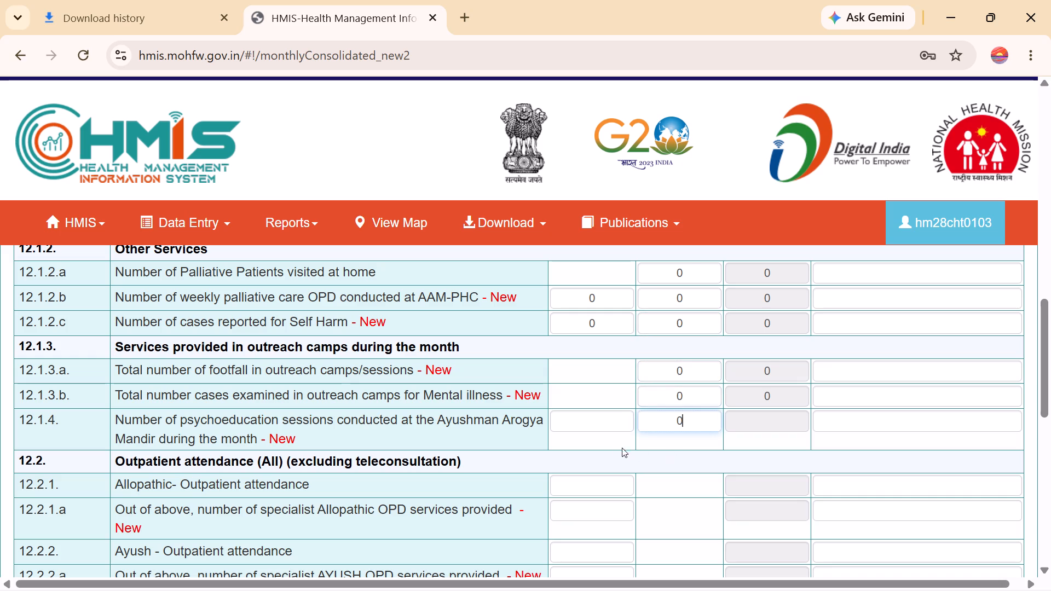
{"action": "left_click", "coordinate": [591, 426]}
{"action": "key", "text": "0"}
Fill the 12.2 outpatient attendance In-Facility counts: 411 for Allopathic (12.2.1) and 0 for 12.2.1.a, 12.2.2 and 12.2.2.a.
{"action": "scroll", "coordinate": [598, 462], "scroll_direction": "down", "scroll_amount": 2}
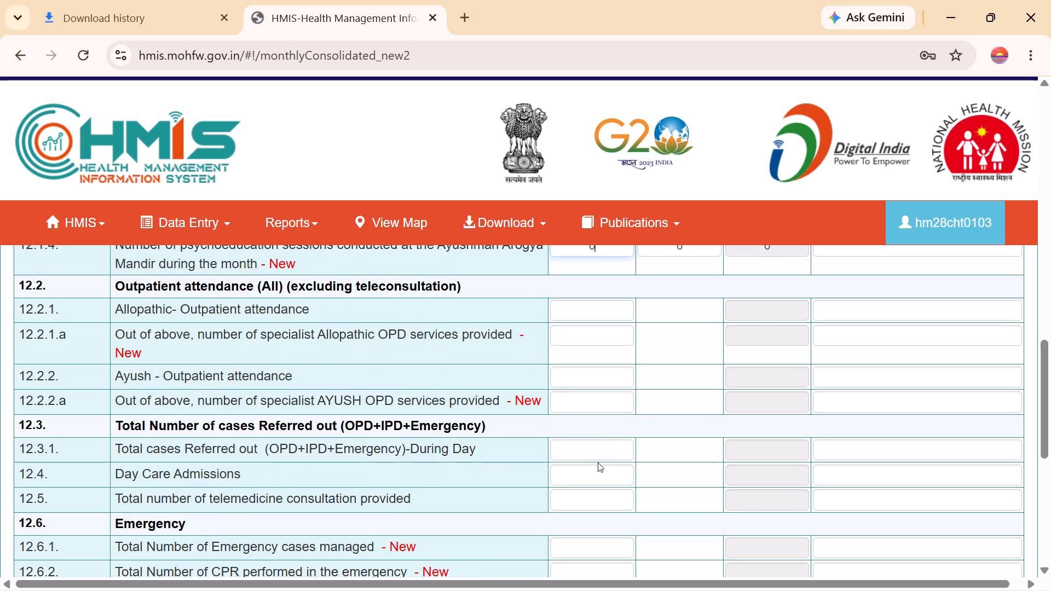
{"action": "scroll", "coordinate": [580, 404], "scroll_direction": "up", "scroll_amount": 1}
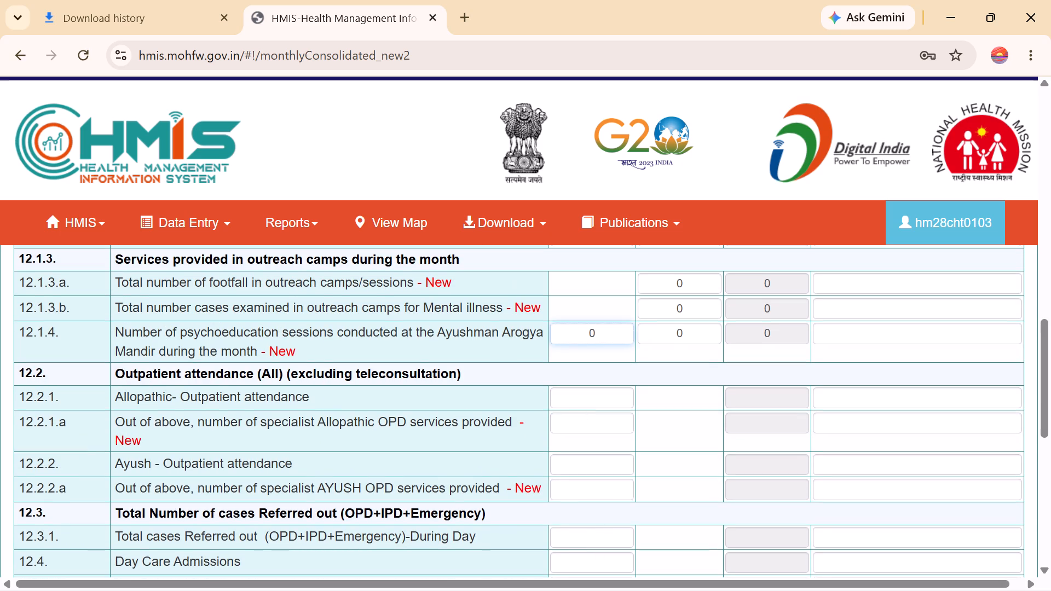
{"action": "left_click", "coordinate": [584, 396]}
{"action": "key", "text": "0"}
{"action": "left_click", "coordinate": [607, 425]}
{"action": "key", "text": "0"}
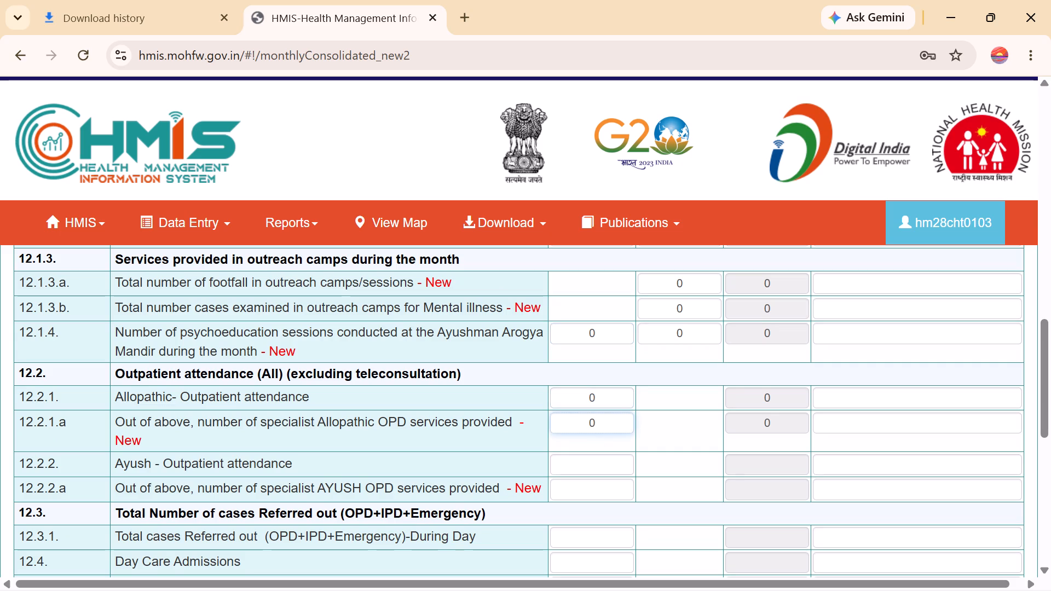
{"action": "left_click", "coordinate": [594, 463]}
{"action": "key", "text": "0"}
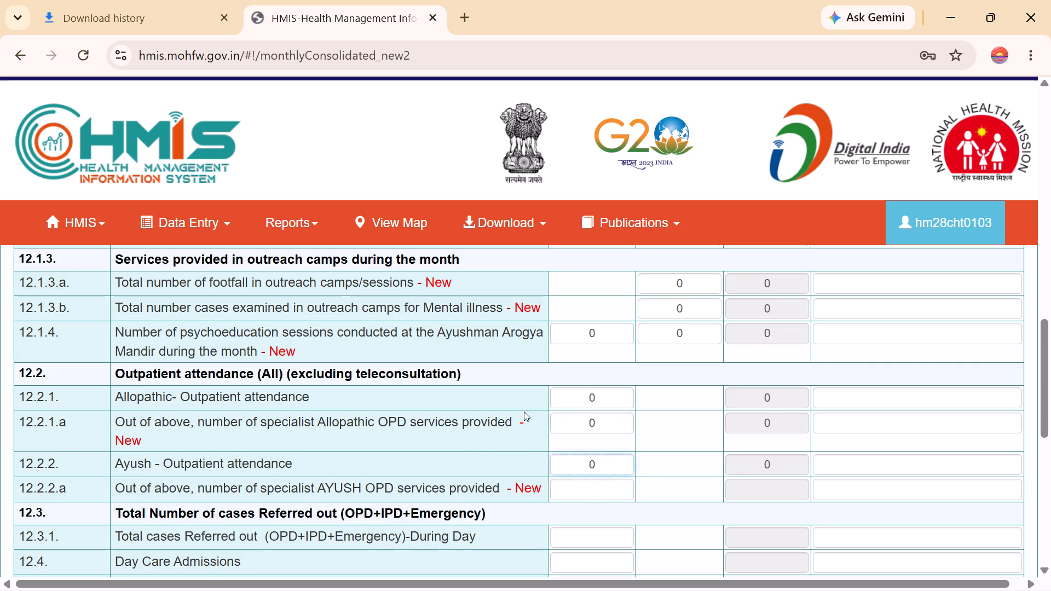
{"action": "left_click", "coordinate": [616, 397]}
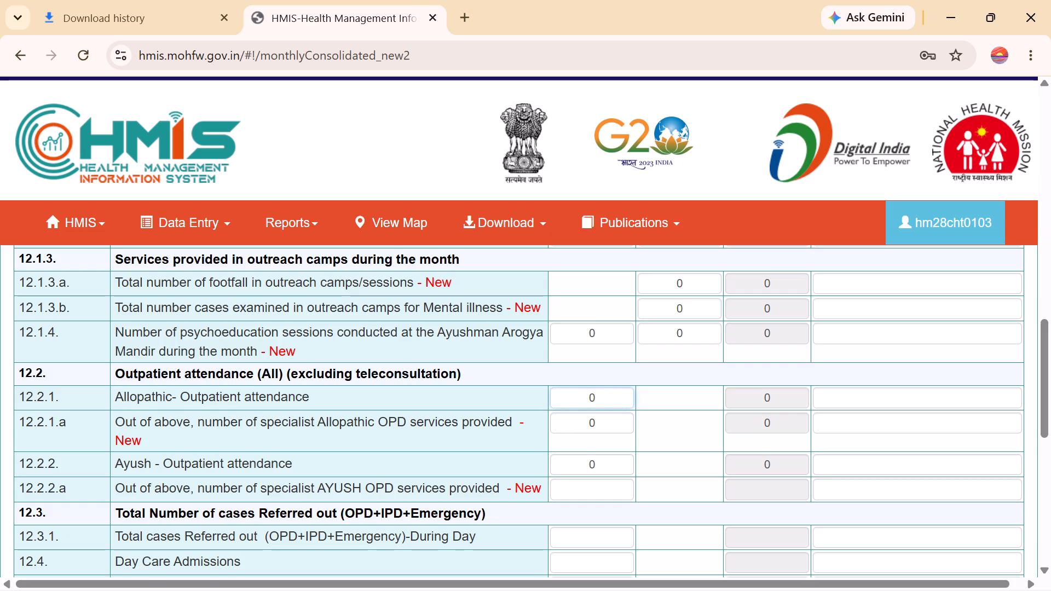
{"action": "key", "text": "BackSpace"}
{"action": "type", "text": "411"}
{"action": "left_click", "coordinate": [597, 488]}
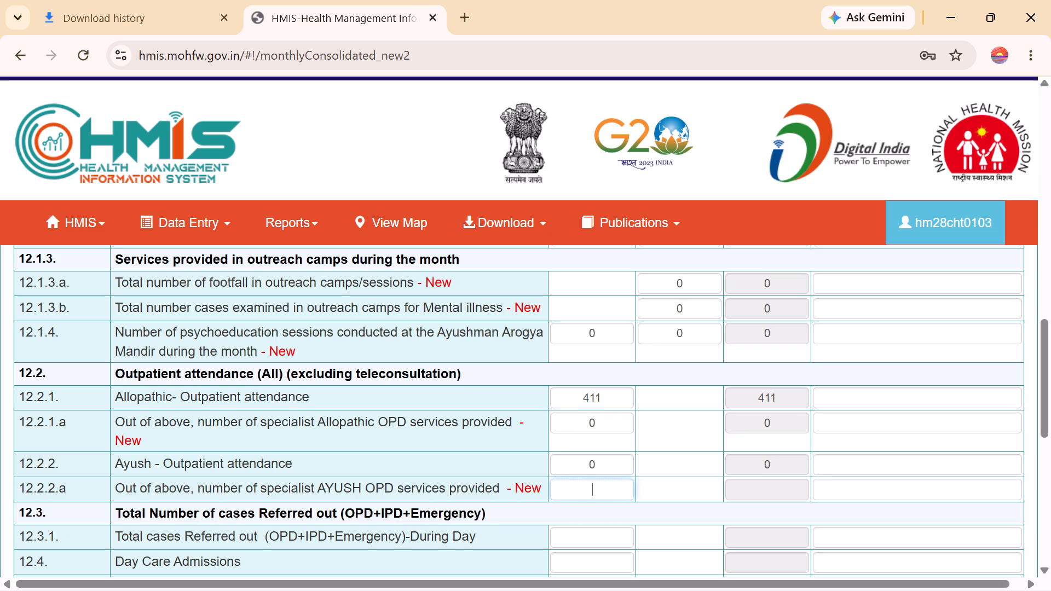
{"action": "key", "text": "0"}
Enter In-Facility counts of 2 for cases referred out (12.3.1), 2 for Day Care Admissions (12.4) and 71 for telemedicine consultations (12.5).
{"action": "scroll", "coordinate": [596, 490], "scroll_direction": "down", "scroll_amount": 1}
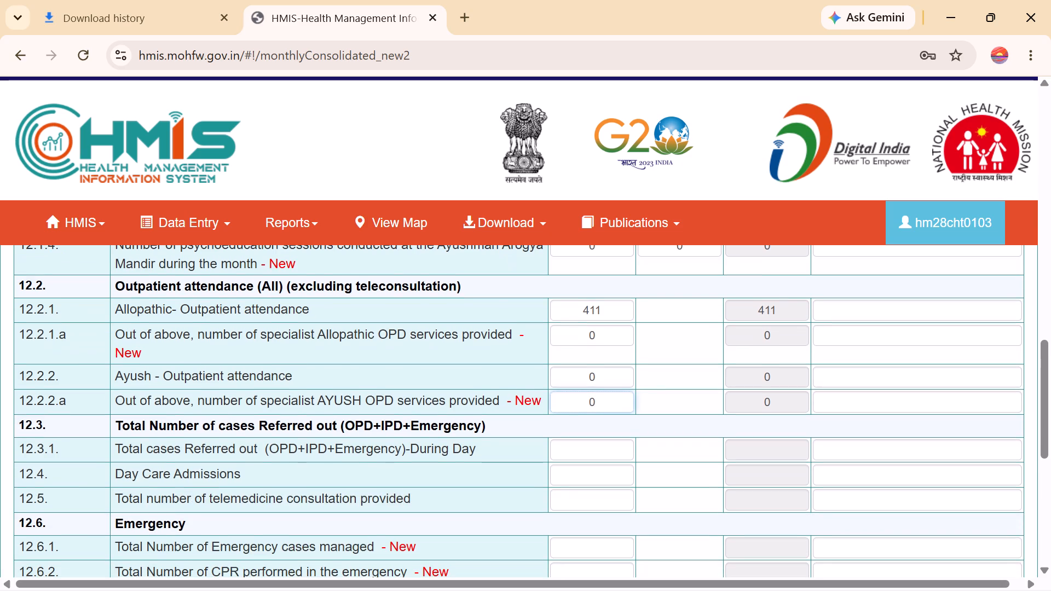
{"action": "left_click", "coordinate": [582, 448]}
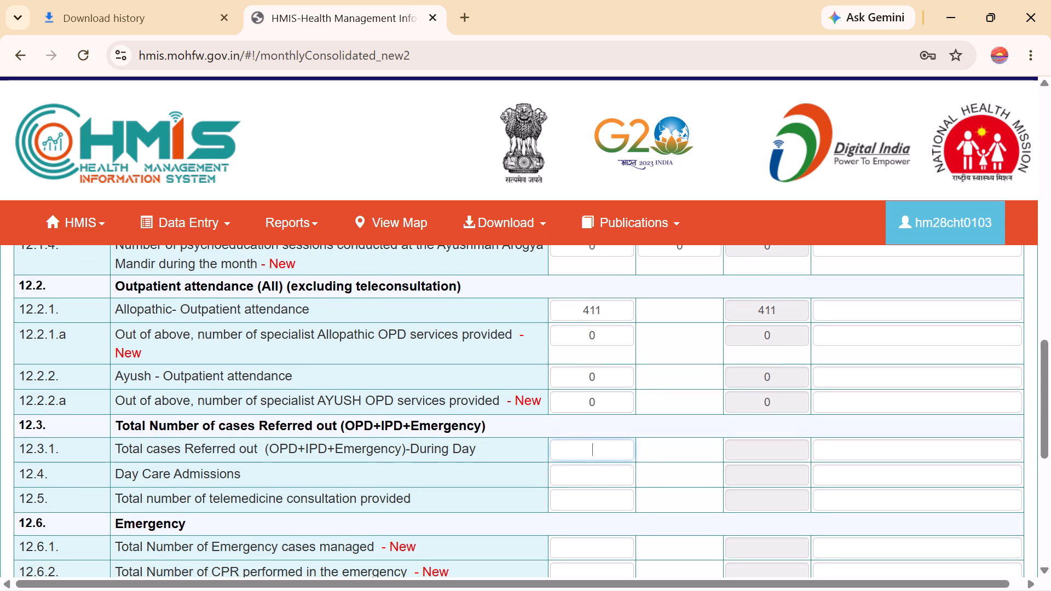
{"action": "key", "text": "2"}
{"action": "left_click", "coordinate": [596, 483]}
{"action": "key", "text": "2"}
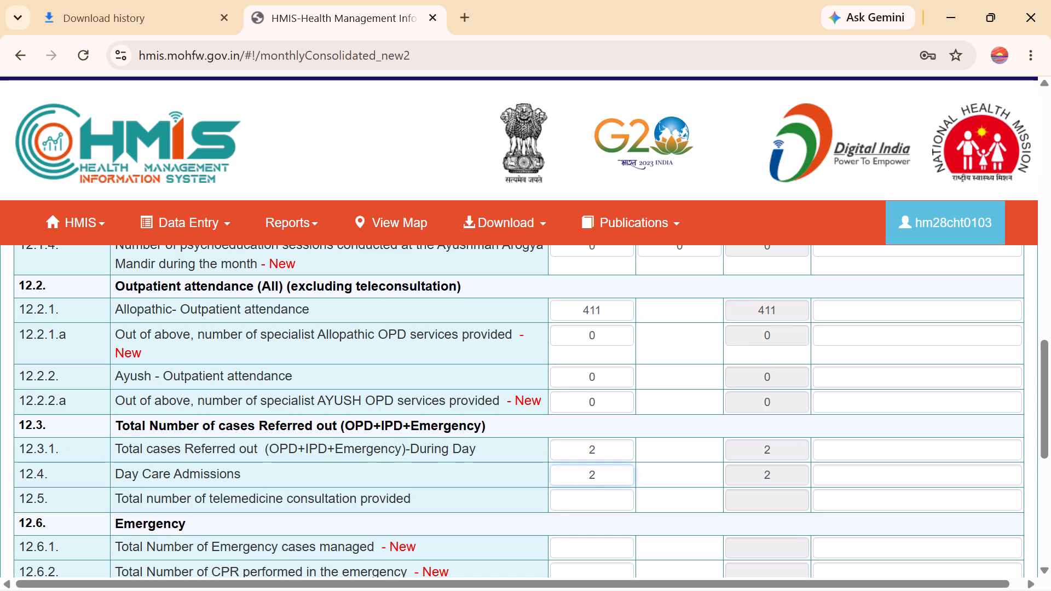
{"action": "left_click", "coordinate": [592, 507]}
{"action": "type", "text": "75"}
{"action": "key", "text": "BackSpace"}
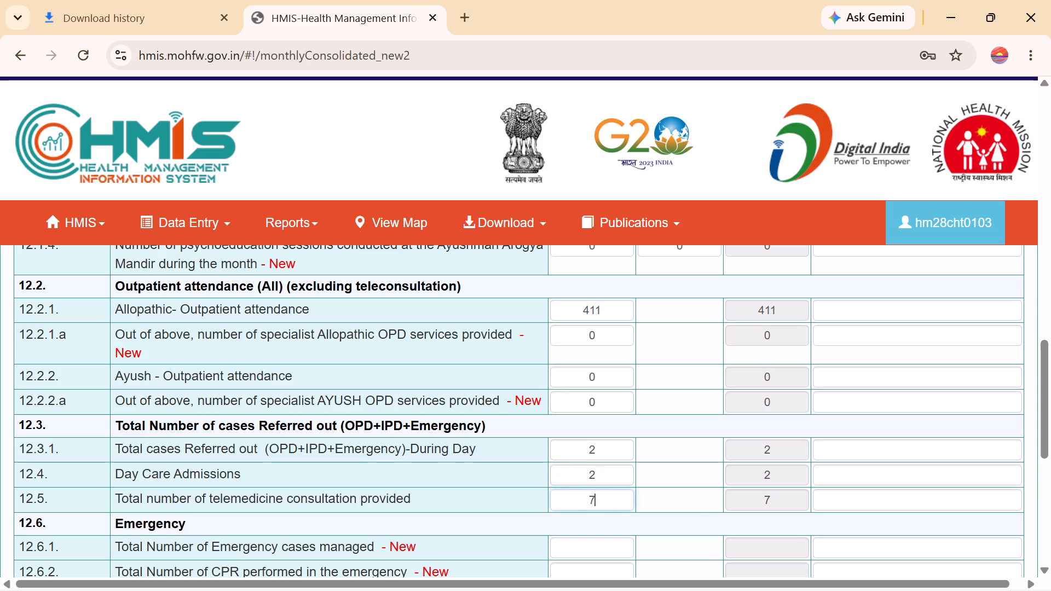
{"action": "key", "text": "4"}
{"action": "scroll", "coordinate": [591, 506], "scroll_direction": "down", "scroll_amount": 1}
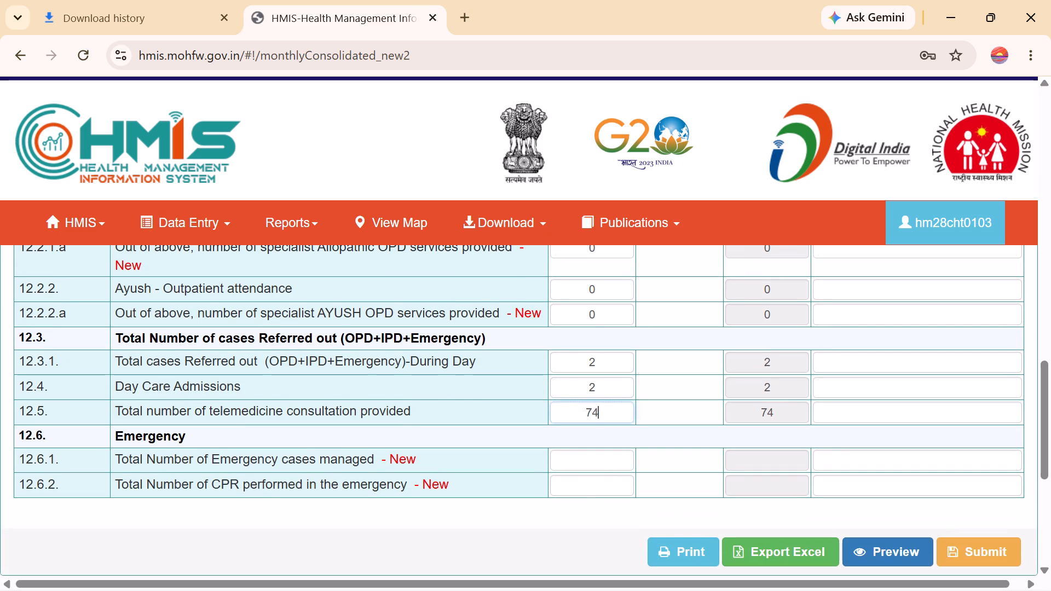
{"action": "left_click", "coordinate": [603, 419]}
{"action": "key", "text": "BackSpace"}
{"action": "key", "text": "1"}
Enter 0 for emergency cases managed (12.6.1) and 0 for CPR performed in the emergency (12.6.2).
{"action": "left_click", "coordinate": [596, 463]}
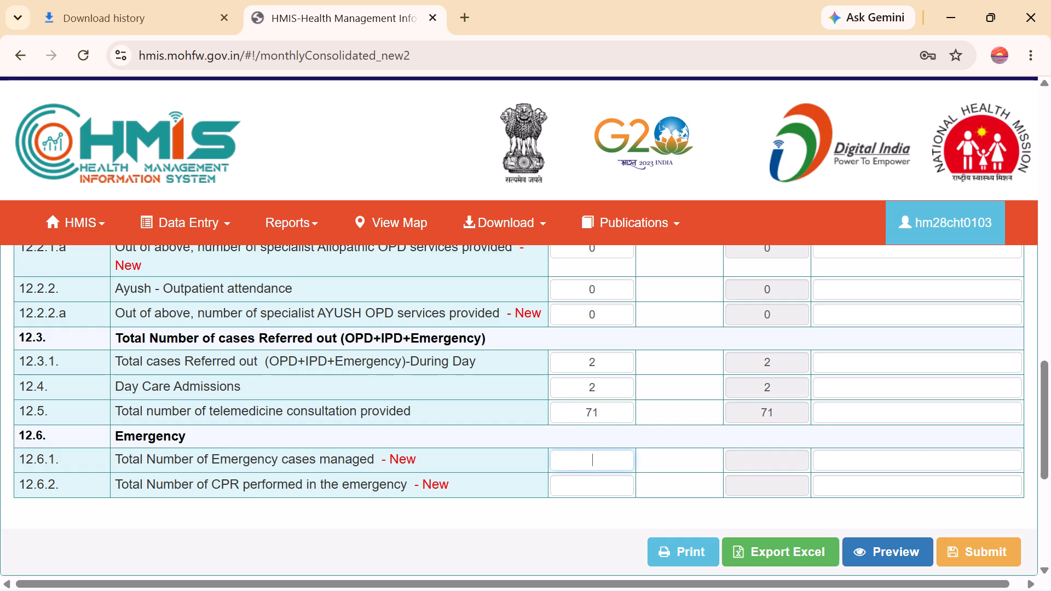
{"action": "key", "text": "0"}
{"action": "left_click", "coordinate": [594, 485]}
{"action": "key", "text": "0"}
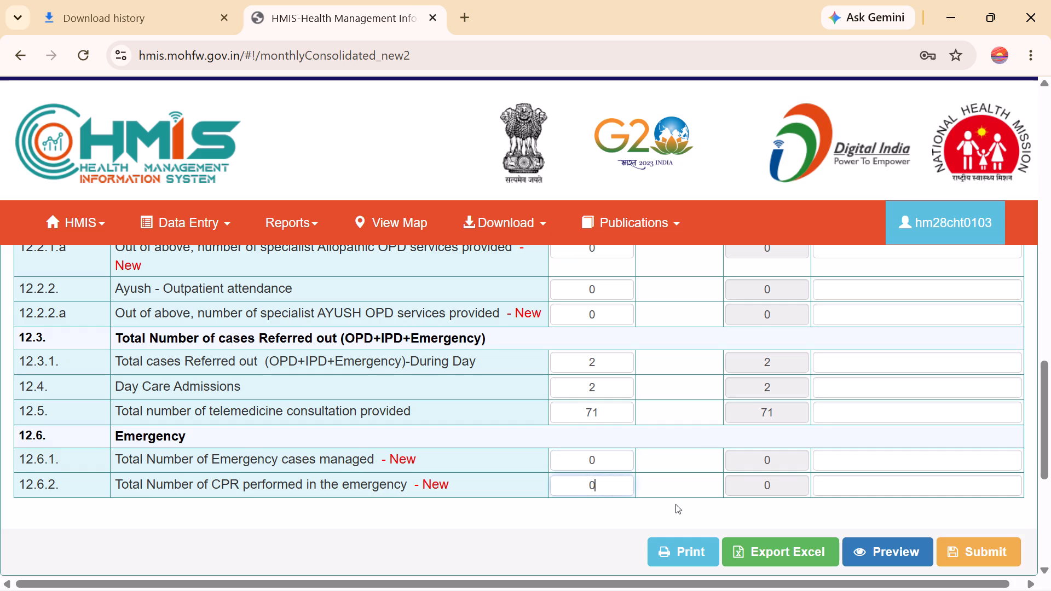
Check the entered Patient Services figures and submit the M12 page, confirming that the data is correct.
{"action": "scroll", "coordinate": [686, 505], "scroll_direction": "up", "scroll_amount": 10}
{"action": "scroll", "coordinate": [688, 516], "scroll_direction": "down", "scroll_amount": 5}
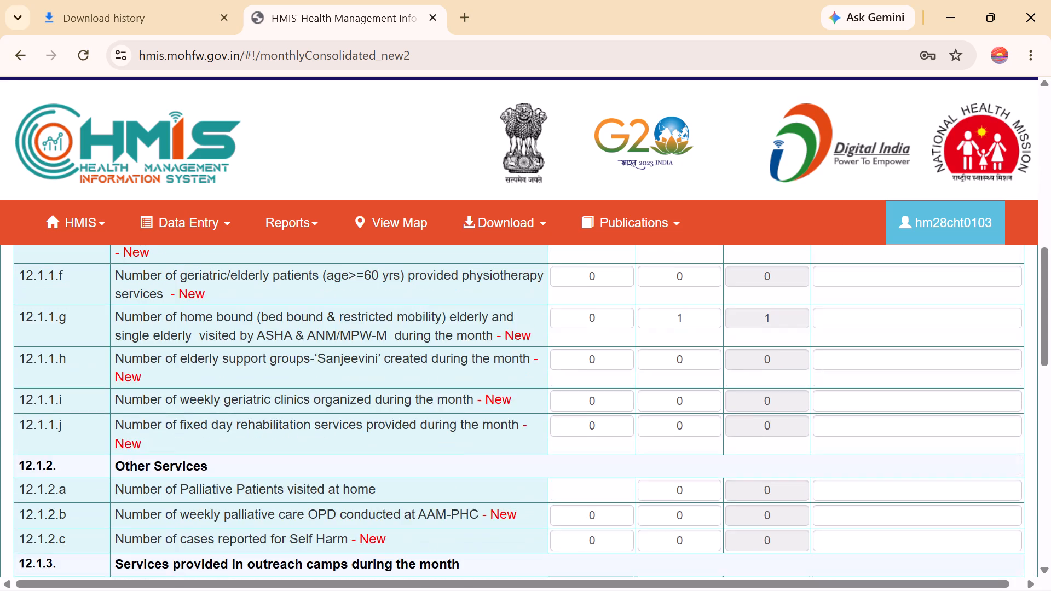
{"action": "scroll", "coordinate": [688, 517], "scroll_direction": "down", "scroll_amount": 4}
{"action": "scroll", "coordinate": [971, 540], "scroll_direction": "down", "scroll_amount": 4}
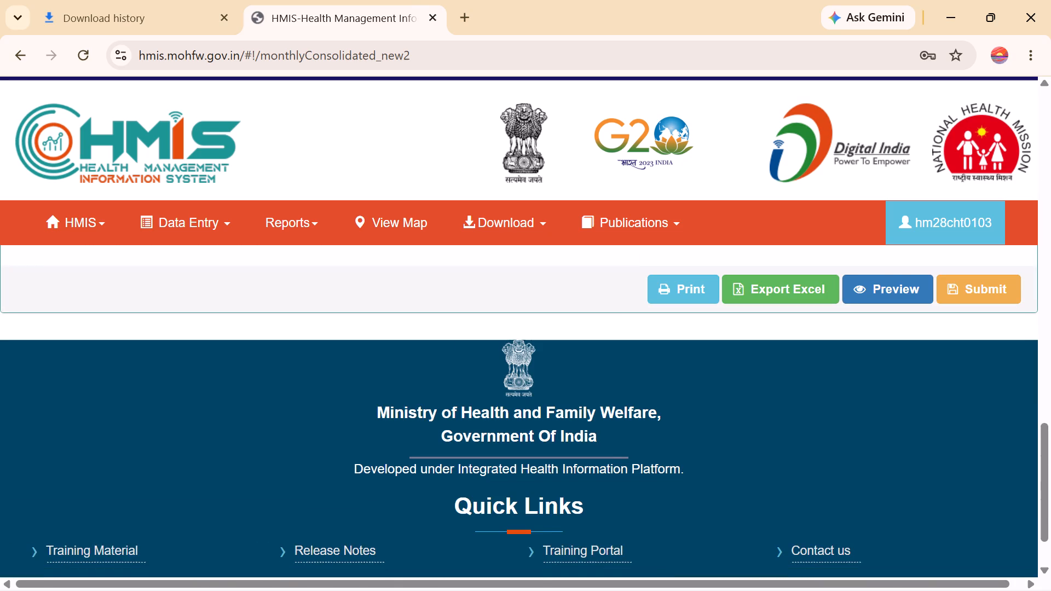
{"action": "left_click", "coordinate": [969, 289]}
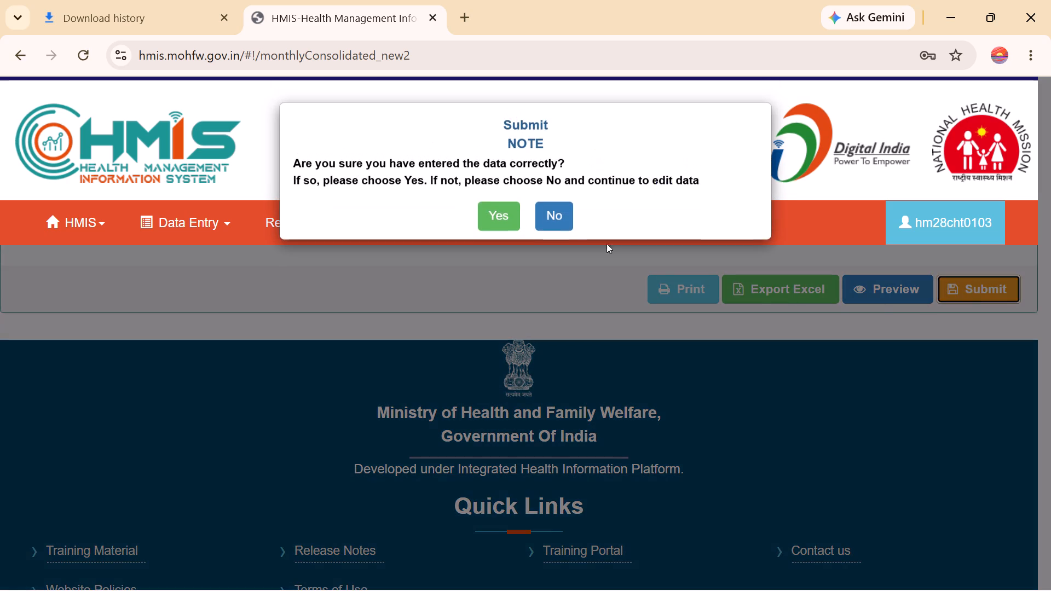
{"action": "left_click", "coordinate": [489, 208]}
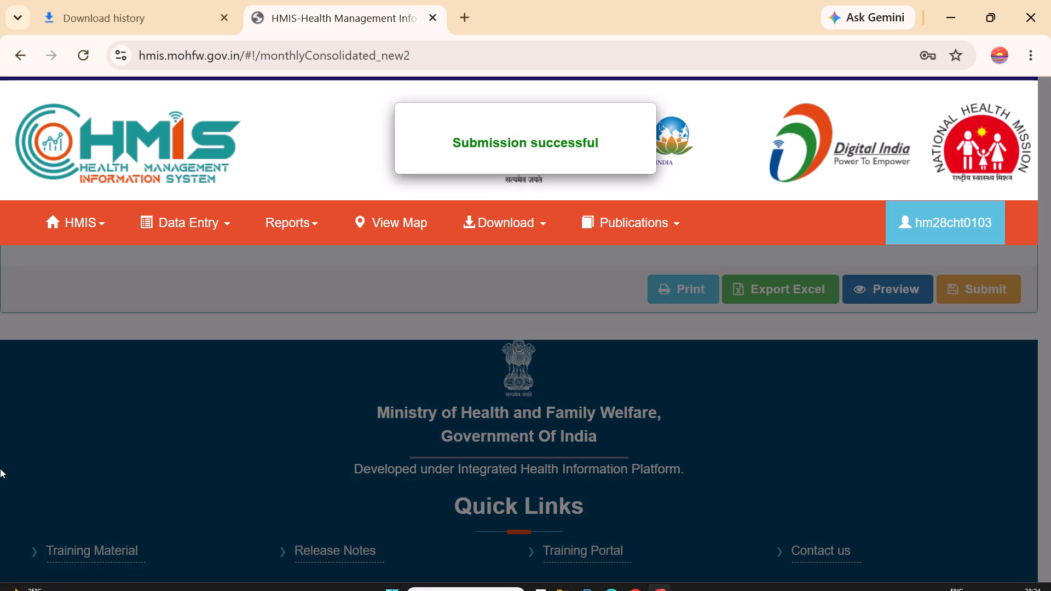
Open the Part-C M12(cont..) section of the report.
{"action": "scroll", "coordinate": [657, 572], "scroll_direction": "up", "scroll_amount": 4}
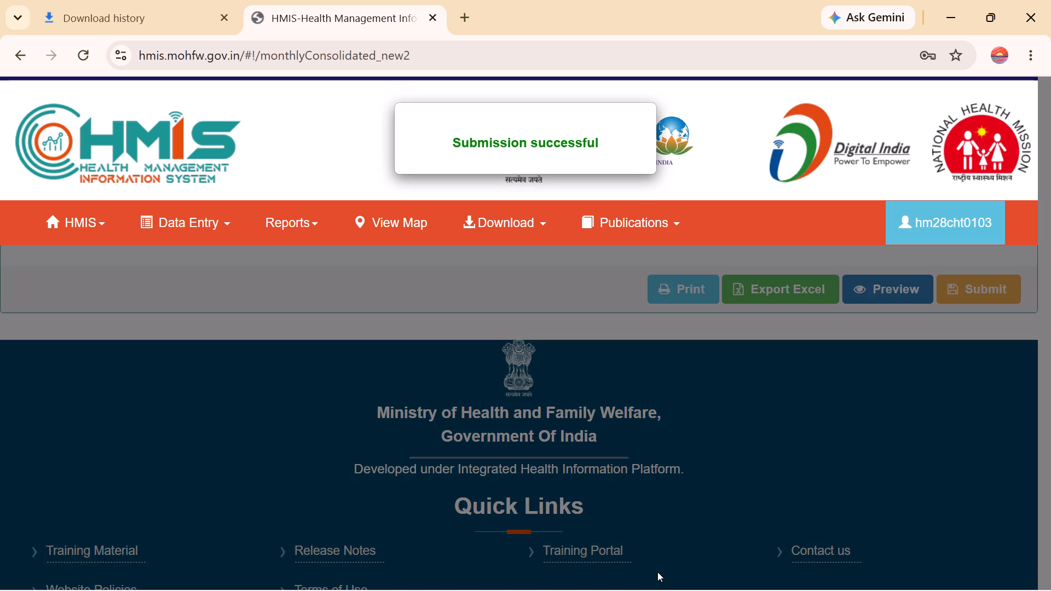
{"action": "scroll", "coordinate": [689, 580], "scroll_direction": "up", "scroll_amount": 11}
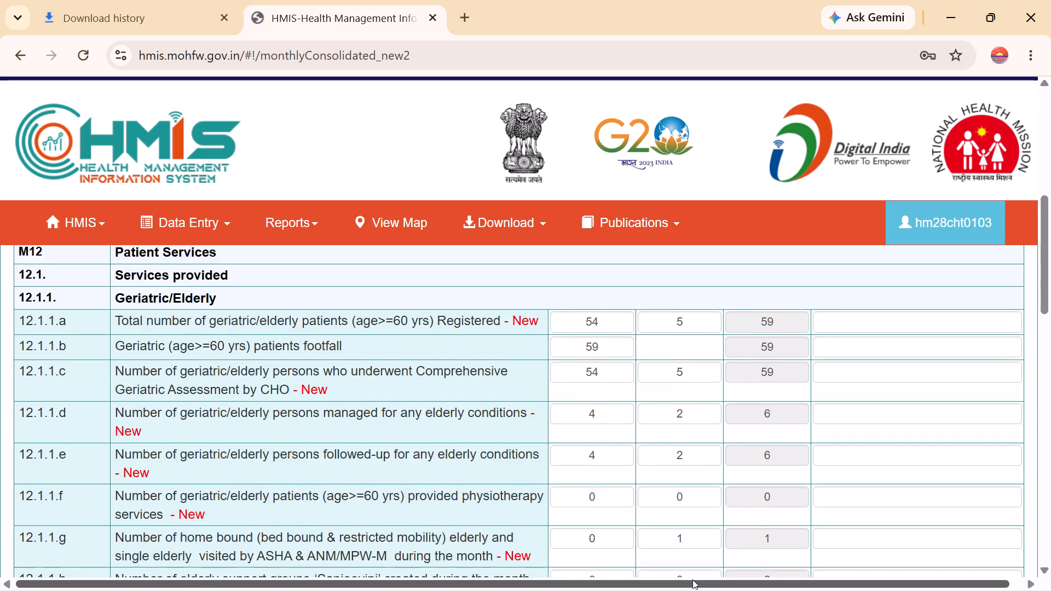
{"action": "scroll", "coordinate": [692, 580], "scroll_direction": "up", "scroll_amount": 5}
{"action": "scroll", "coordinate": [565, 559], "scroll_direction": "down", "scroll_amount": 2}
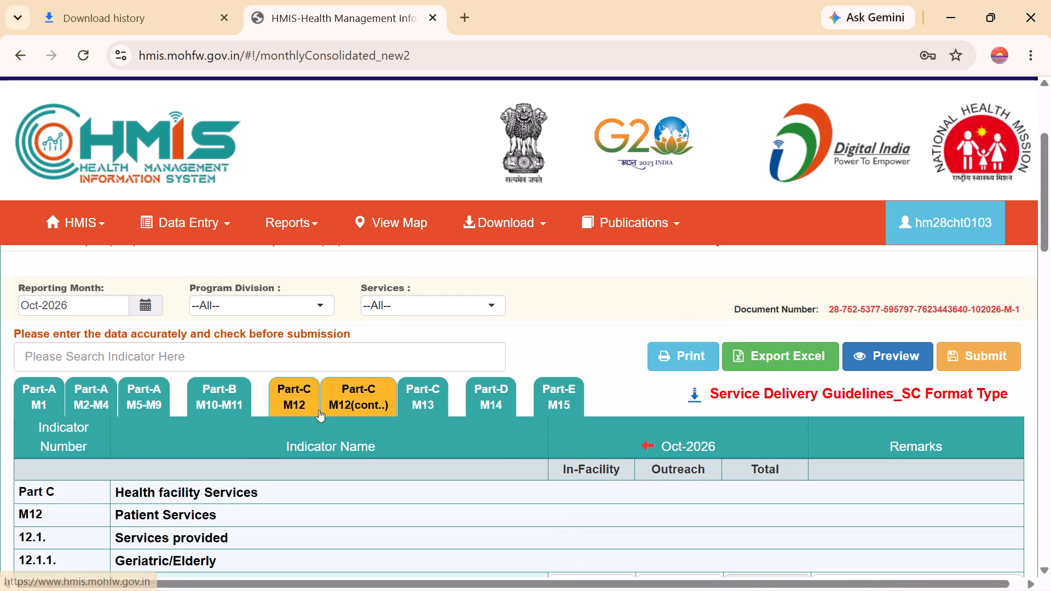
{"action": "left_click", "coordinate": [351, 410]}
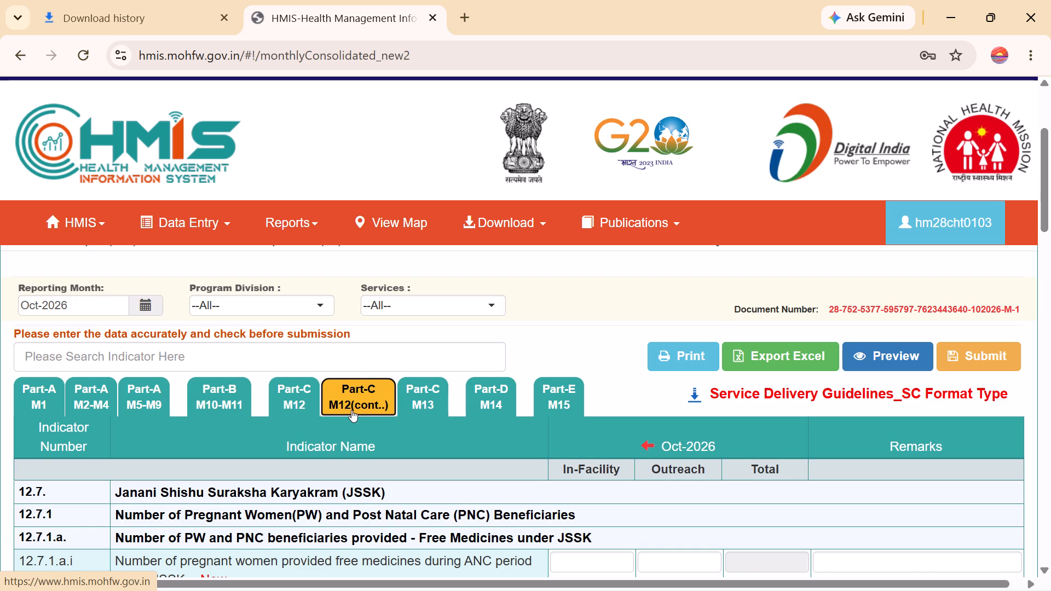
Enter 0 in every In-Facility and Outreach field for JSSK free medicines (12.7.1.a.i to a.iii) and free diet (12.7.1.b).
{"action": "scroll", "coordinate": [451, 413], "scroll_direction": "down", "scroll_amount": 2}
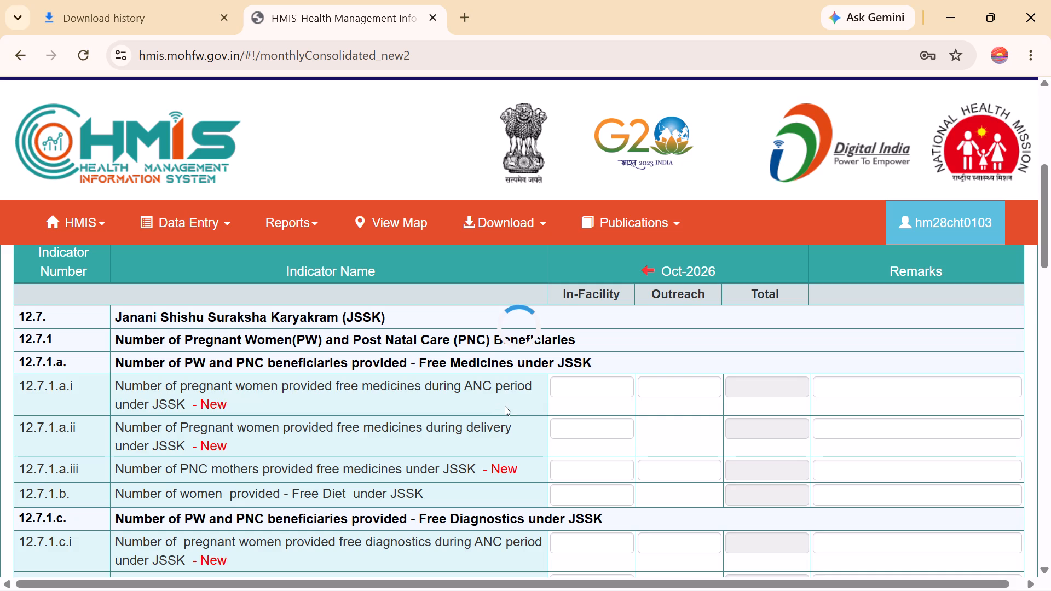
{"action": "left_click", "coordinate": [585, 390]}
{"action": "key", "text": "0"}
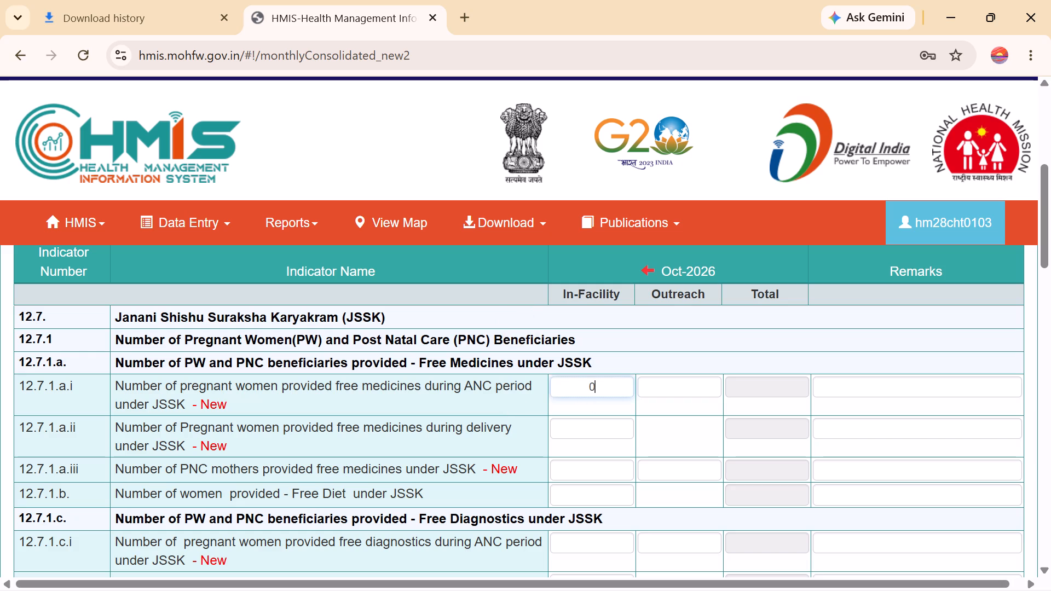
{"action": "left_click", "coordinate": [685, 389]}
{"action": "key", "text": "0"}
{"action": "left_click", "coordinate": [591, 431]}
{"action": "key", "text": "0"}
{"action": "left_click", "coordinate": [598, 475]}
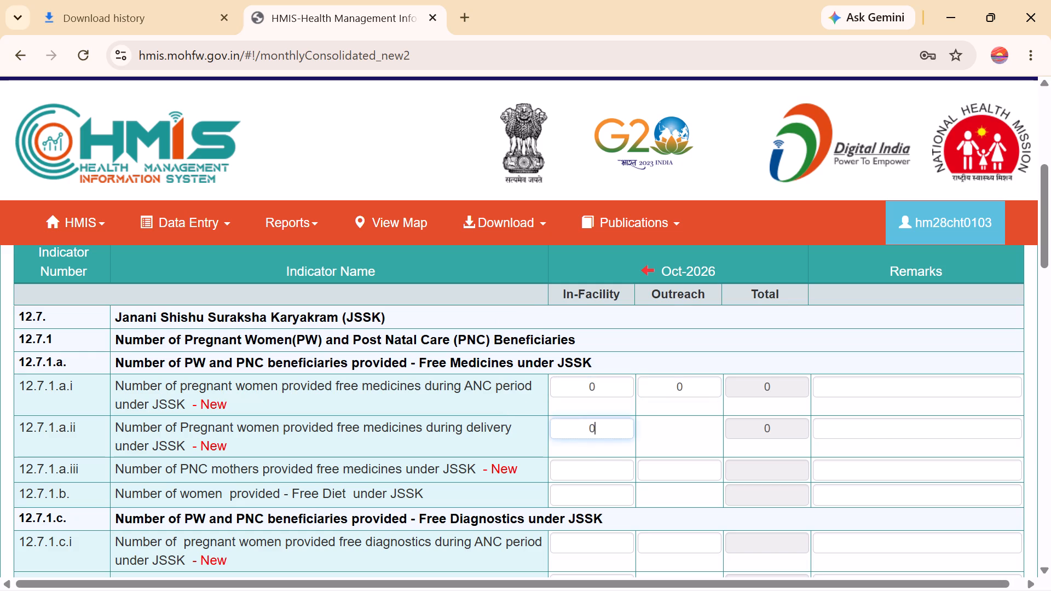
{"action": "key", "text": "0"}
{"action": "left_click", "coordinate": [660, 470]}
{"action": "key", "text": "0"}
{"action": "left_click", "coordinate": [585, 502]}
{"action": "key", "text": "0"}
Enter 0 in every In-Facility and Outreach field for JSSK free diagnostics, 12.7.1.c.i to 12.7.1.c.iii.
{"action": "scroll", "coordinate": [604, 493], "scroll_direction": "down", "scroll_amount": 3}
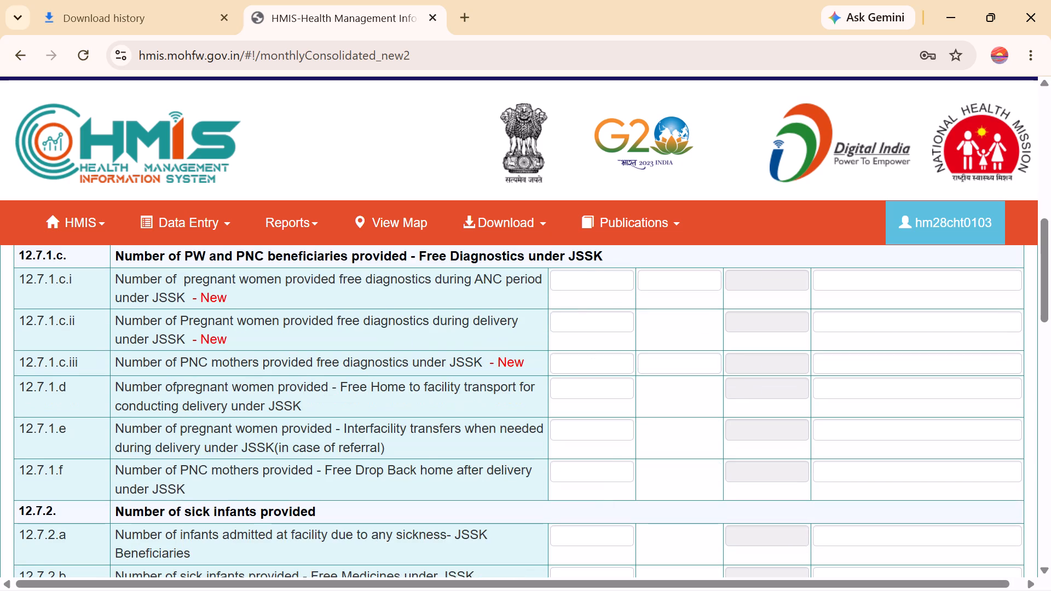
{"action": "scroll", "coordinate": [605, 433], "scroll_direction": "up", "scroll_amount": 3}
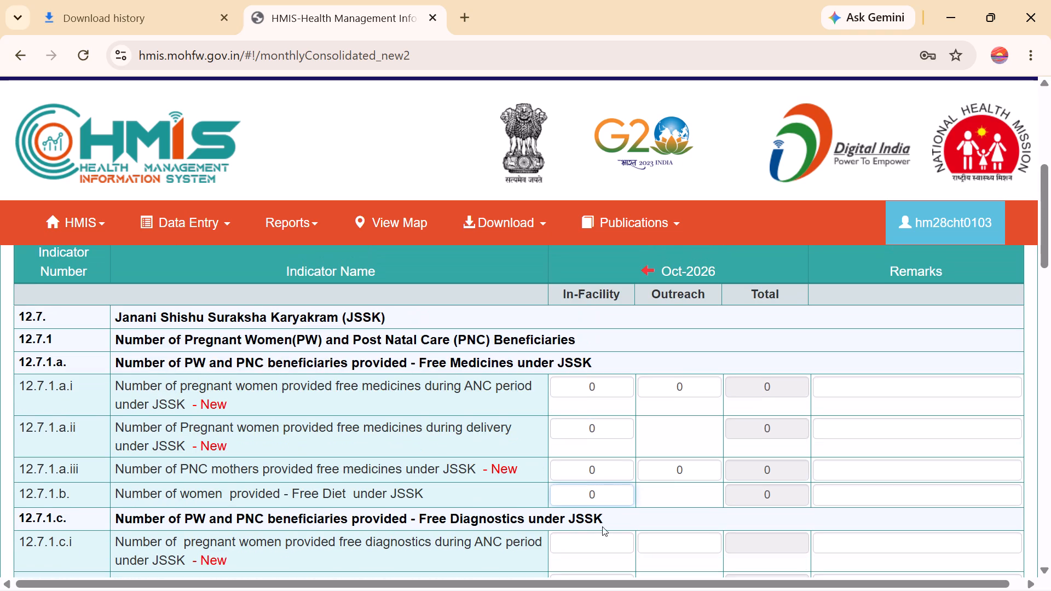
{"action": "scroll", "coordinate": [602, 529], "scroll_direction": "down", "scroll_amount": 1}
{"action": "left_click", "coordinate": [588, 454]}
{"action": "key", "text": "0"}
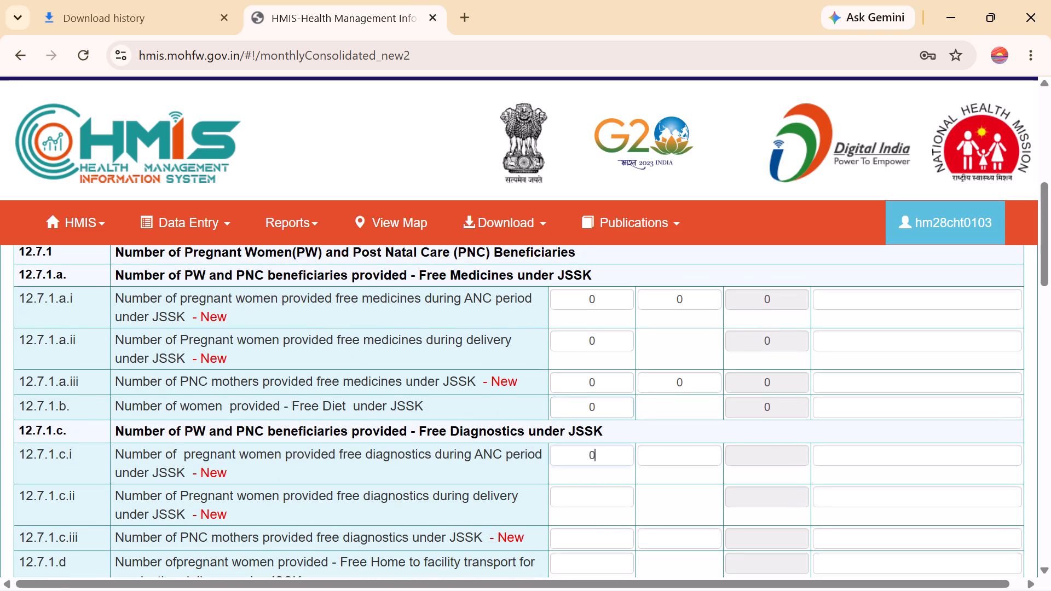
{"action": "left_click", "coordinate": [650, 455]}
{"action": "key", "text": "0"}
{"action": "left_click_drag", "start_coordinate": [603, 495], "coordinate": [599, 509]}
{"action": "key", "text": "0"}
{"action": "scroll", "coordinate": [599, 509], "scroll_direction": "down", "scroll_amount": 1}
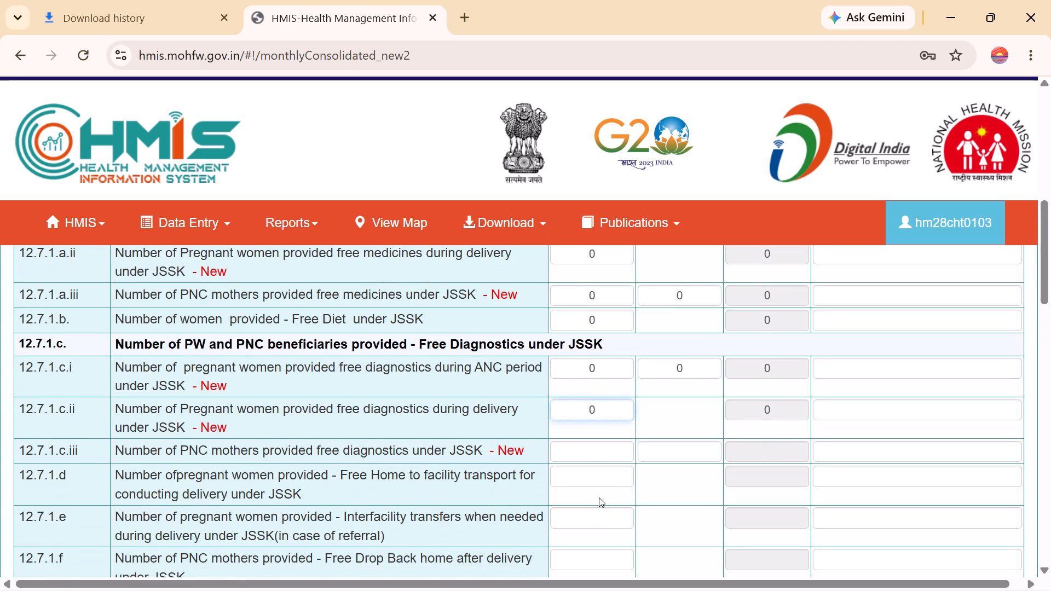
{"action": "left_click", "coordinate": [589, 455]}
{"action": "key", "text": "0"}
{"action": "left_click", "coordinate": [674, 455]}
{"action": "key", "text": "0"}
Enter In-Facility counts of 0 for home transport (12.7.1.d), interfacility transfers (12.7.1.e) and drop back home (12.7.1.f).
{"action": "left_click", "coordinate": [592, 485]}
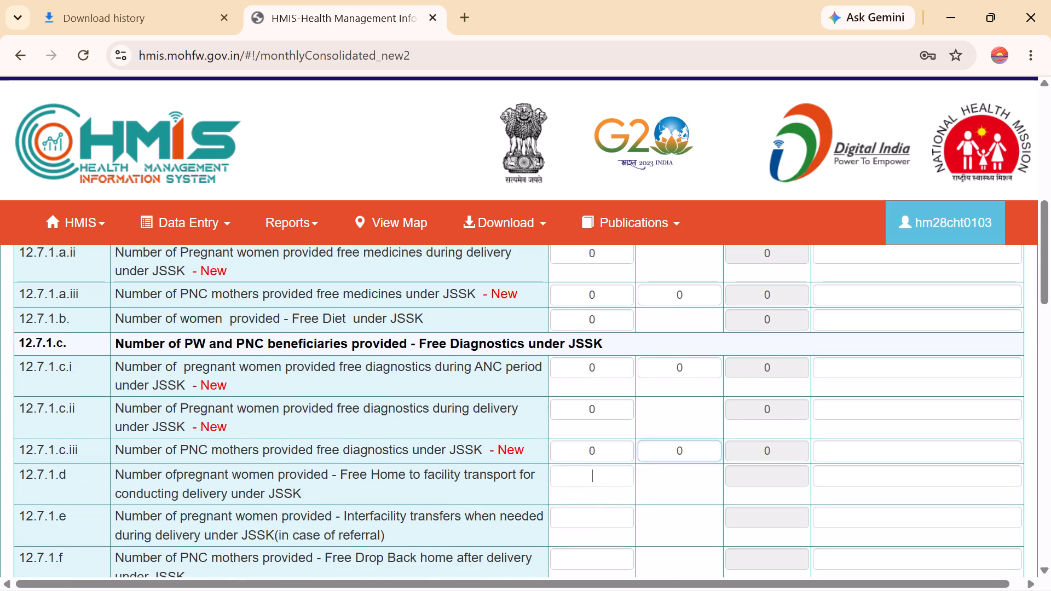
{"action": "key", "text": "0"}
{"action": "left_click", "coordinate": [592, 508]}
{"action": "key", "text": "0"}
{"action": "scroll", "coordinate": [626, 511], "scroll_direction": "down", "scroll_amount": 1}
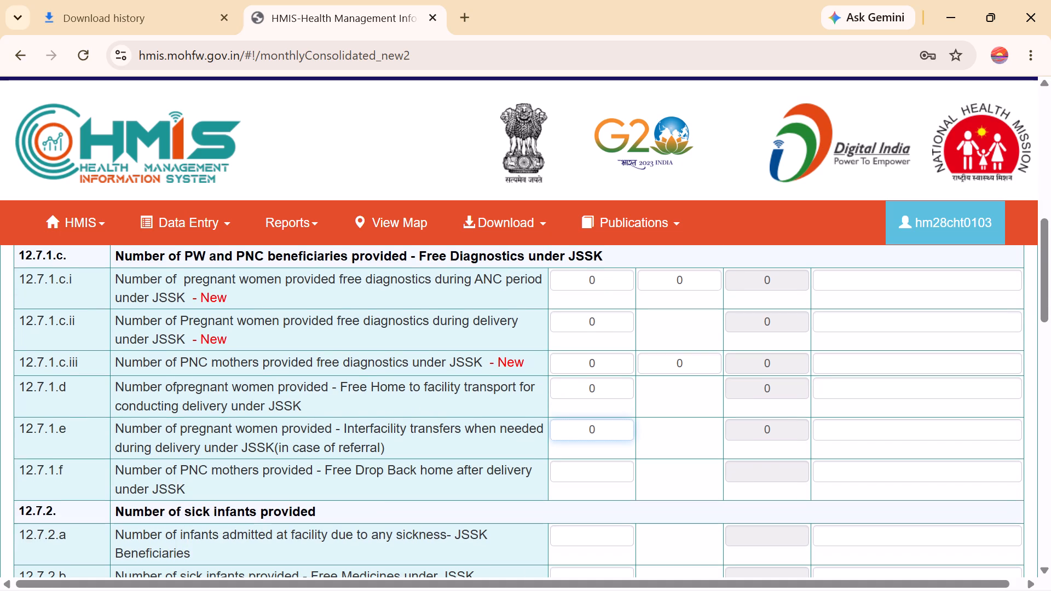
{"action": "left_click", "coordinate": [584, 474]}
{"action": "key", "text": "0"}
Enter In-Facility counts of 0 for sick infants (12.7.2.a to 12.7.2.d) and Jan Arogya Samiti meetings held (12.8).
{"action": "scroll", "coordinate": [584, 475], "scroll_direction": "down", "scroll_amount": 3}
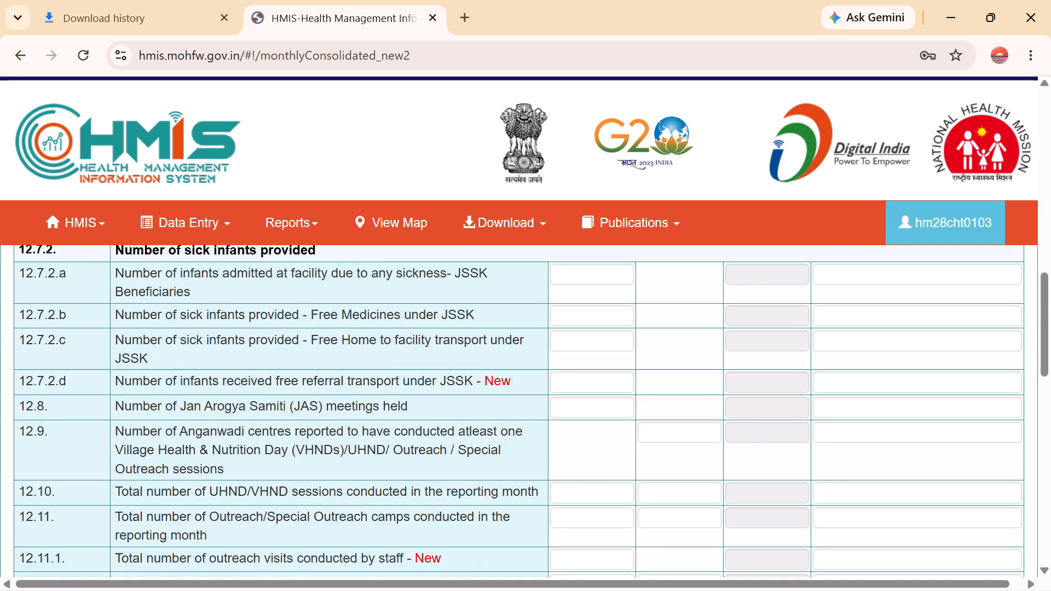
{"action": "scroll", "coordinate": [584, 475], "scroll_direction": "up", "scroll_amount": 1}
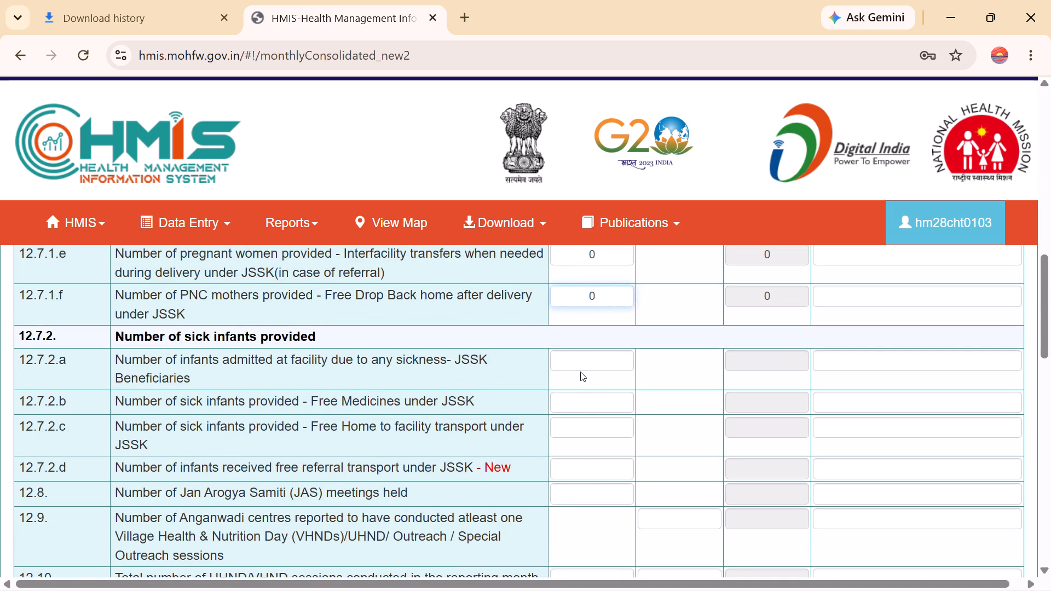
{"action": "left_click", "coordinate": [591, 364]}
{"action": "key", "text": "0"}
{"action": "left_click", "coordinate": [590, 402]}
{"action": "key", "text": "0"}
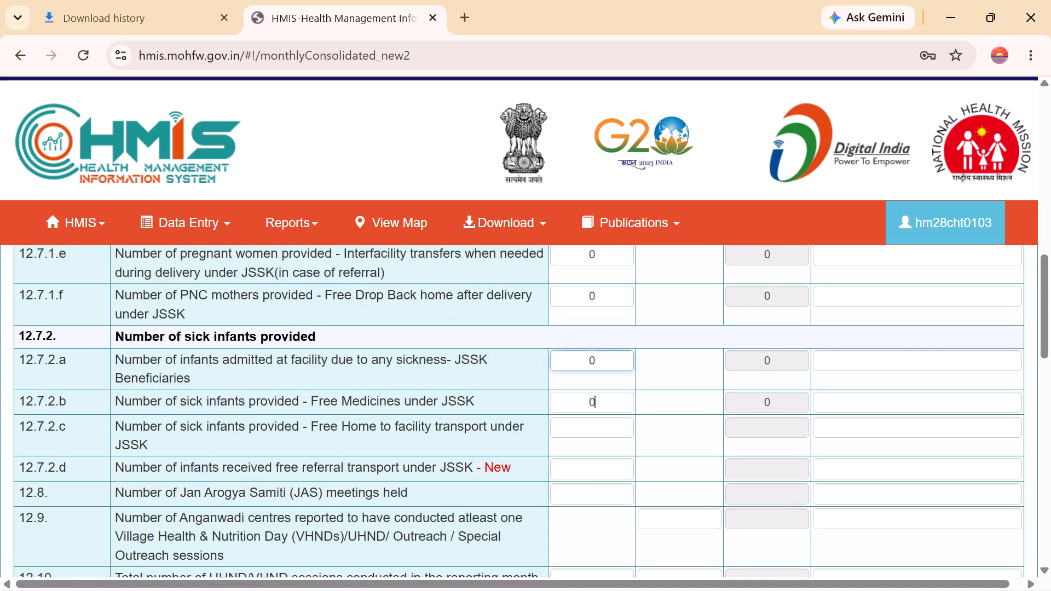
{"action": "left_click", "coordinate": [590, 428]}
{"action": "key", "text": "0"}
{"action": "left_click", "coordinate": [591, 458]}
{"action": "key", "text": "0"}
{"action": "left_click_drag", "start_coordinate": [593, 472], "coordinate": [594, 479]}
{"action": "key", "text": "0"}
{"action": "left_click", "coordinate": [596, 497]}
{"action": "key", "text": "0"}
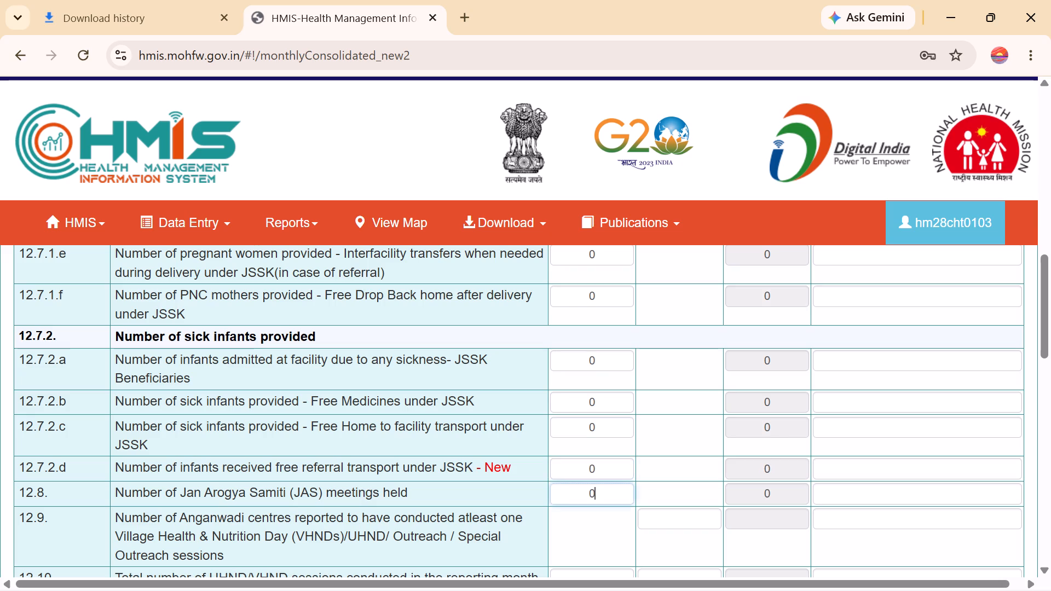
Enter Outreach 6 for Anganwadi centres (12.9), and In-Facility 0 and Outreach 6 for UHND/VHND sessions (12.10).
{"action": "left_click", "coordinate": [666, 511]}
{"action": "key", "text": "0"}
{"action": "scroll", "coordinate": [668, 517], "scroll_direction": "down", "scroll_amount": 2}
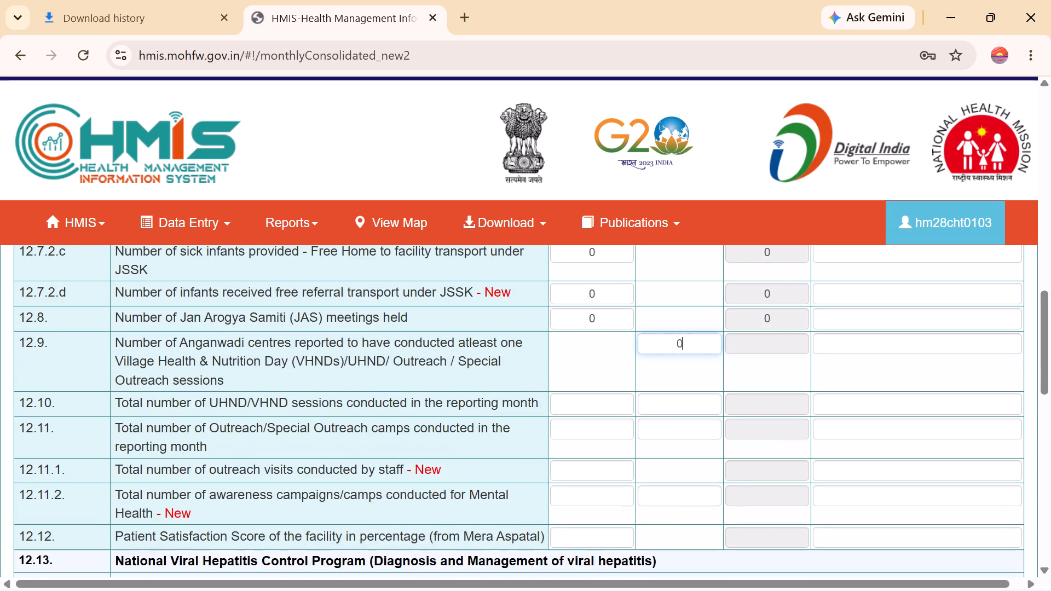
{"action": "left_click_drag", "start_coordinate": [586, 403], "coordinate": [588, 410]}
{"action": "key", "text": "0"}
{"action": "left_click", "coordinate": [688, 413]}
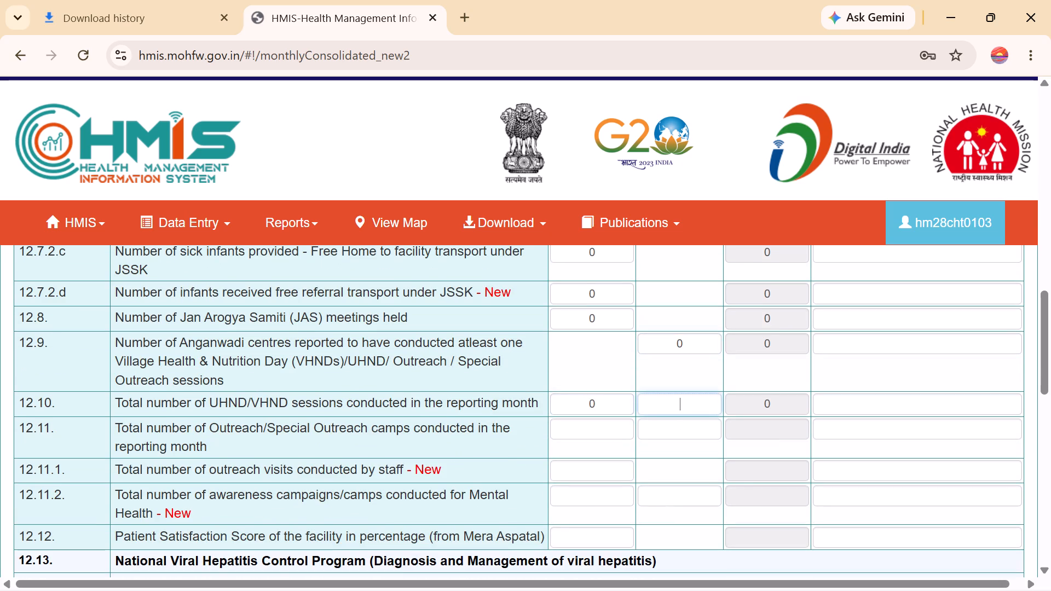
{"action": "left_click", "coordinate": [686, 350]}
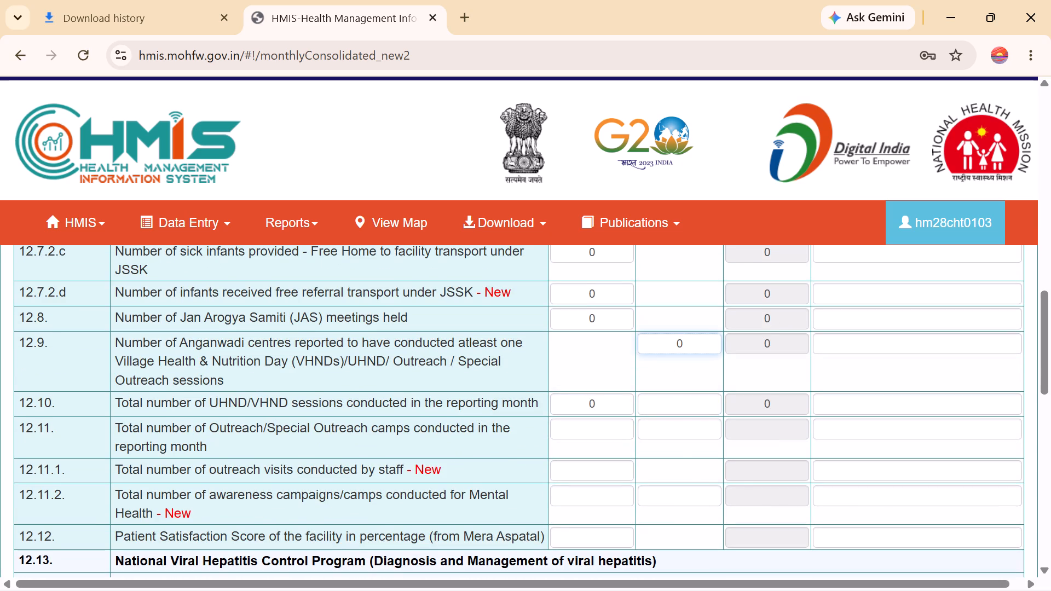
{"action": "key", "text": "BackSpace"}
{"action": "key", "text": "6"}
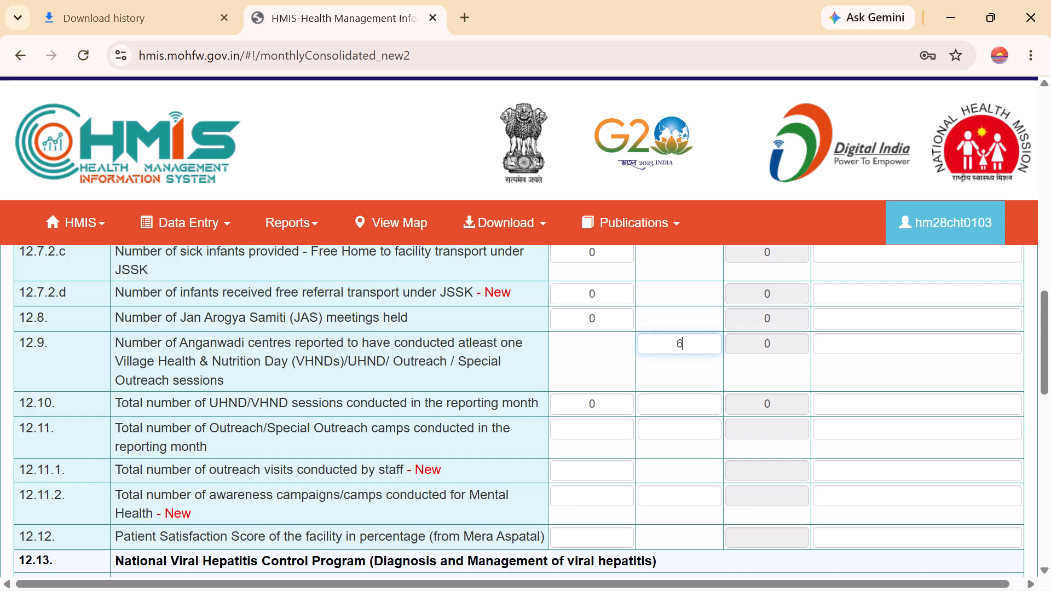
{"action": "left_click", "coordinate": [682, 405]}
{"action": "key", "text": "6"}
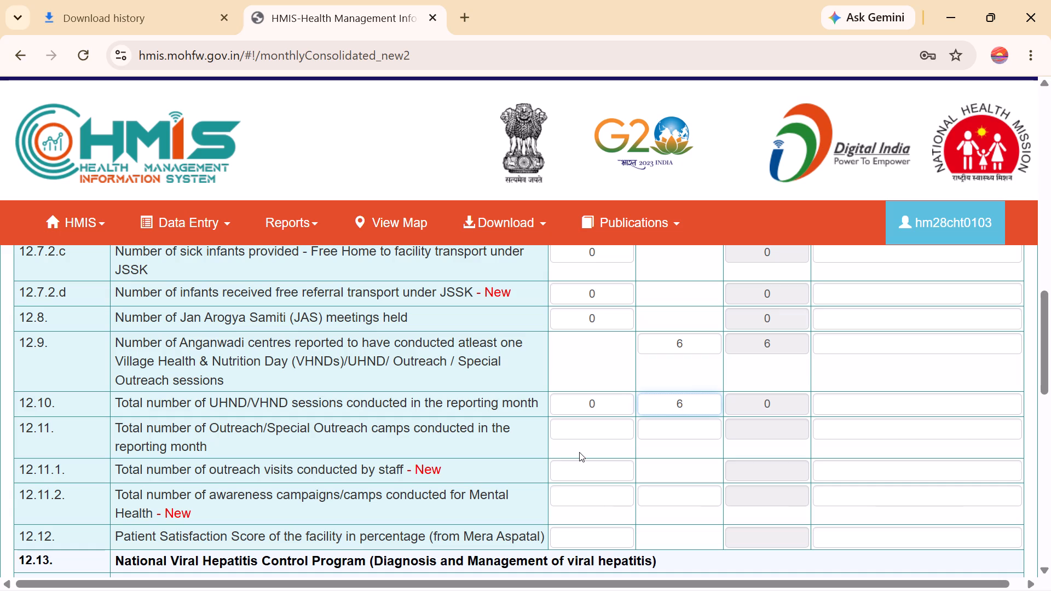
Enter In-Facility 2 and Outreach 2 for outreach camps (12.11), and 0 in all fields of 12.11.1 and 12.11.2.
{"action": "left_click", "coordinate": [591, 431]}
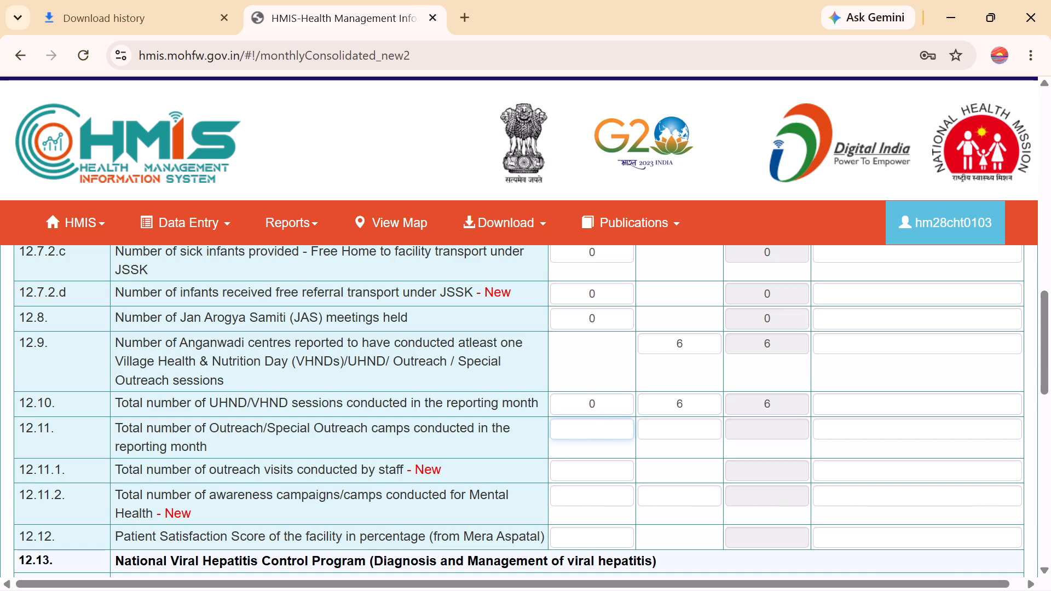
{"action": "key", "text": "2"}
{"action": "left_click", "coordinate": [652, 431]}
{"action": "key", "text": "2"}
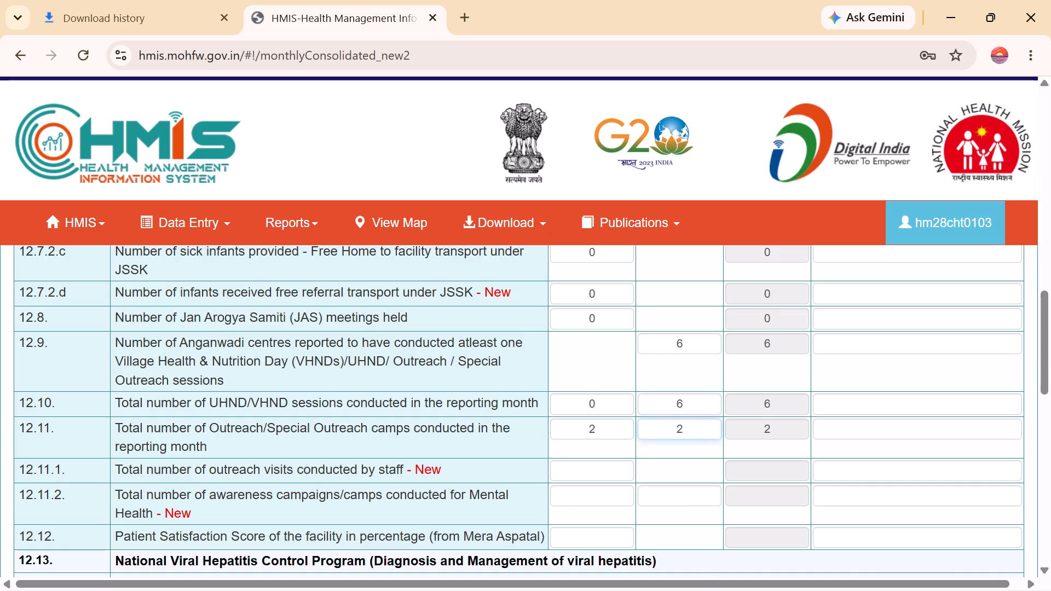
{"action": "left_click", "coordinate": [595, 474]}
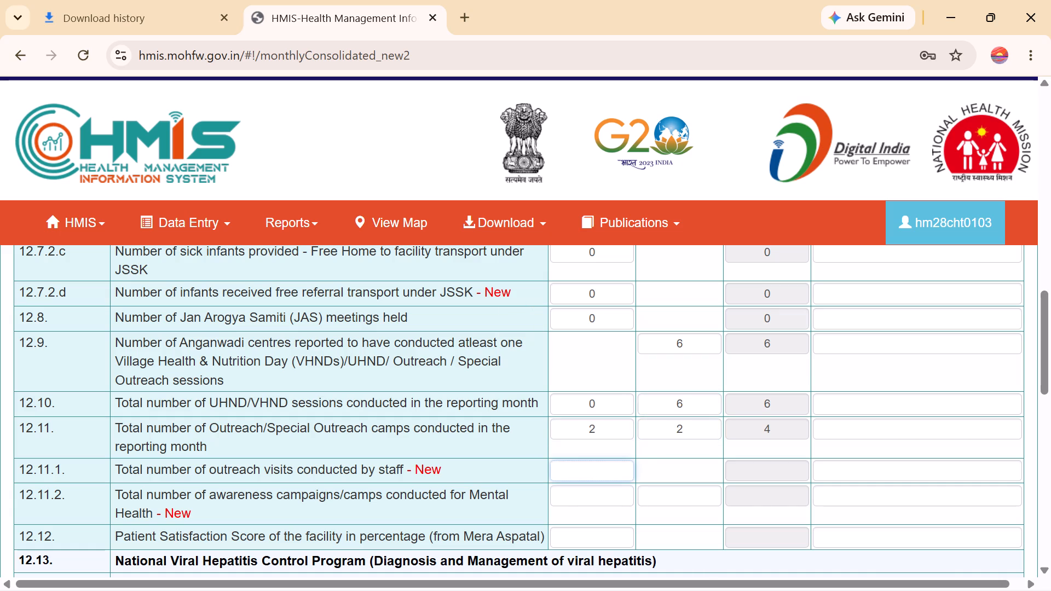
{"action": "key", "text": "0"}
{"action": "left_click", "coordinate": [602, 500]}
{"action": "key", "text": "0"}
{"action": "left_click", "coordinate": [701, 497]}
{"action": "key", "text": "0"}
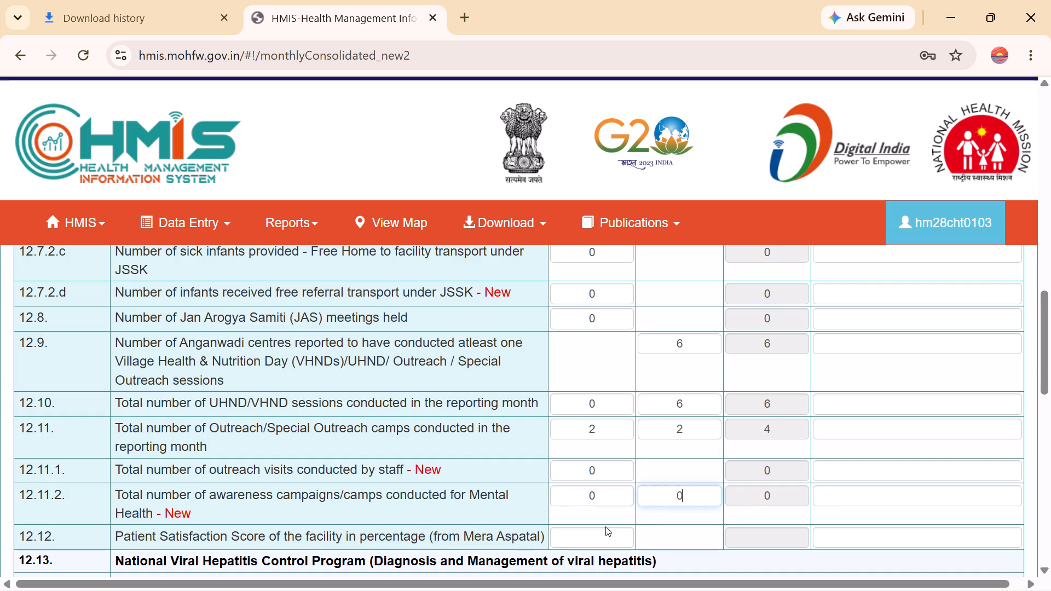
Enter 0 for the facility's Patient Satisfaction Score (12.12).
{"action": "left_click", "coordinate": [605, 526]}
{"action": "key", "text": "0"}
{"action": "left_click", "coordinate": [605, 546]}
{"action": "key", "text": "0"}
Enter In-Facility and Outreach counts of 0 for blood samples screened for hepatitis B (12.13.1.a) and hepatitis C (12.13.1.b).
{"action": "scroll", "coordinate": [605, 542], "scroll_direction": "down", "scroll_amount": 2}
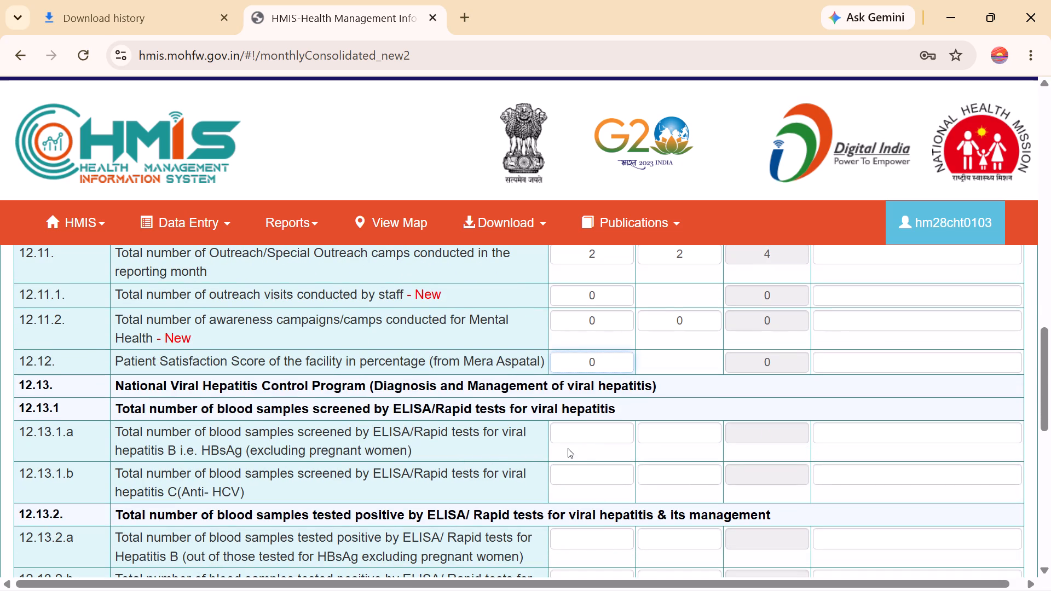
{"action": "left_click", "coordinate": [609, 441]}
{"action": "key", "text": "0"}
{"action": "left_click", "coordinate": [689, 432]}
{"action": "key", "text": "0"}
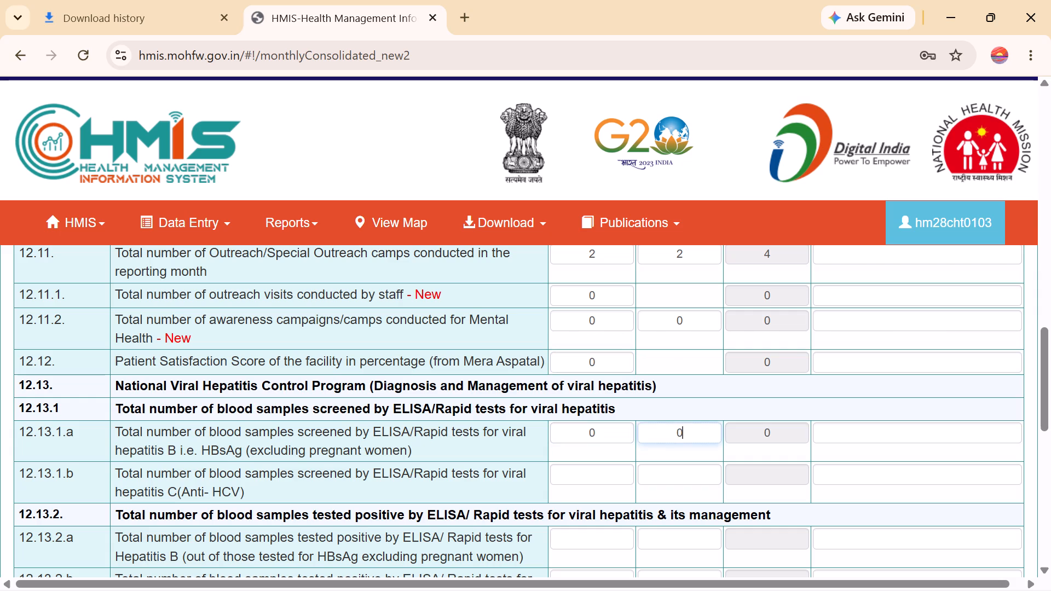
{"action": "left_click", "coordinate": [598, 471]}
{"action": "key", "text": "0"}
{"action": "left_click", "coordinate": [694, 476]}
{"action": "key", "text": "0"}
Enter In-Facility and Outreach counts of 0 for blood samples tested positive for hepatitis B (12.13.2.a) and hepatitis C (12.13.2.b).
{"action": "scroll", "coordinate": [615, 520], "scroll_direction": "down", "scroll_amount": 1}
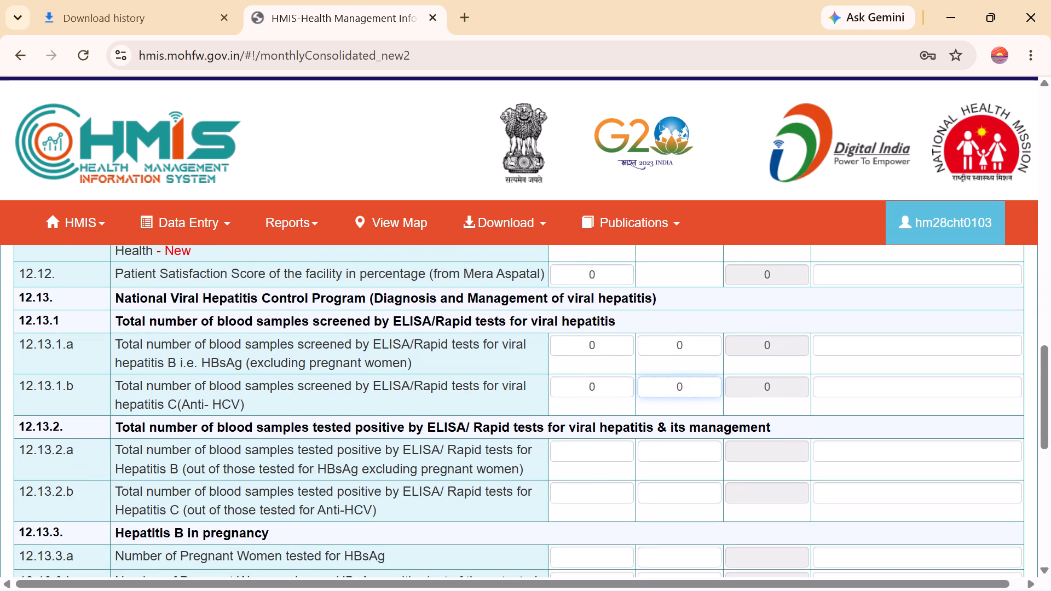
{"action": "left_click", "coordinate": [589, 459]}
{"action": "key", "text": "0"}
{"action": "left_click", "coordinate": [662, 459]}
{"action": "key", "text": "0"}
{"action": "left_click", "coordinate": [609, 485]}
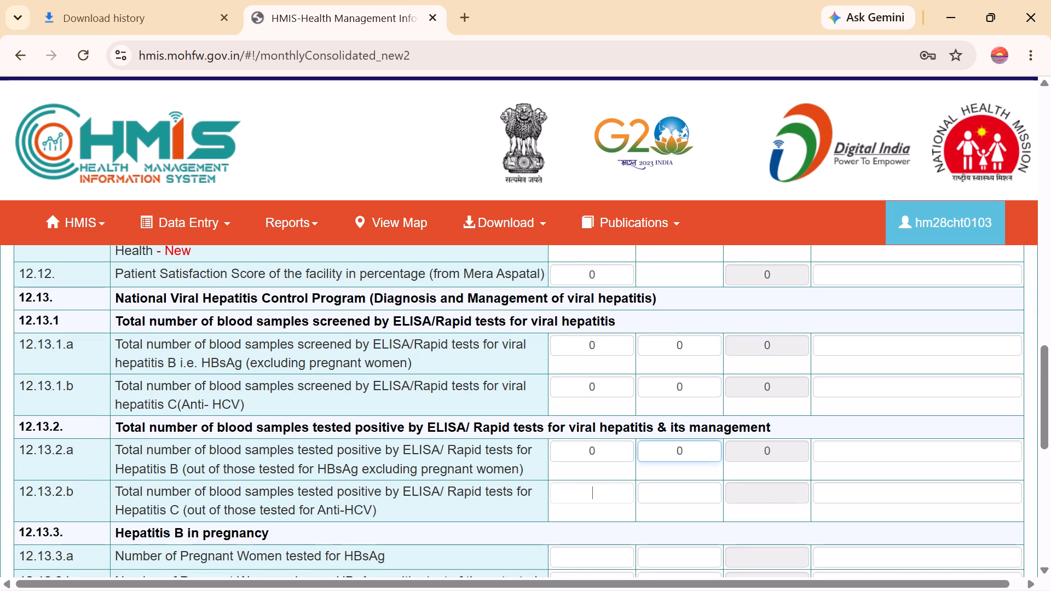
{"action": "key", "text": "0"}
{"action": "left_click", "coordinate": [707, 495]}
{"action": "key", "text": "0"}
Enter In-Facility 6 and Outreach 0 for pregnant women tested for HBsAg (12.13.3.a).
{"action": "scroll", "coordinate": [622, 563], "scroll_direction": "down", "scroll_amount": 2}
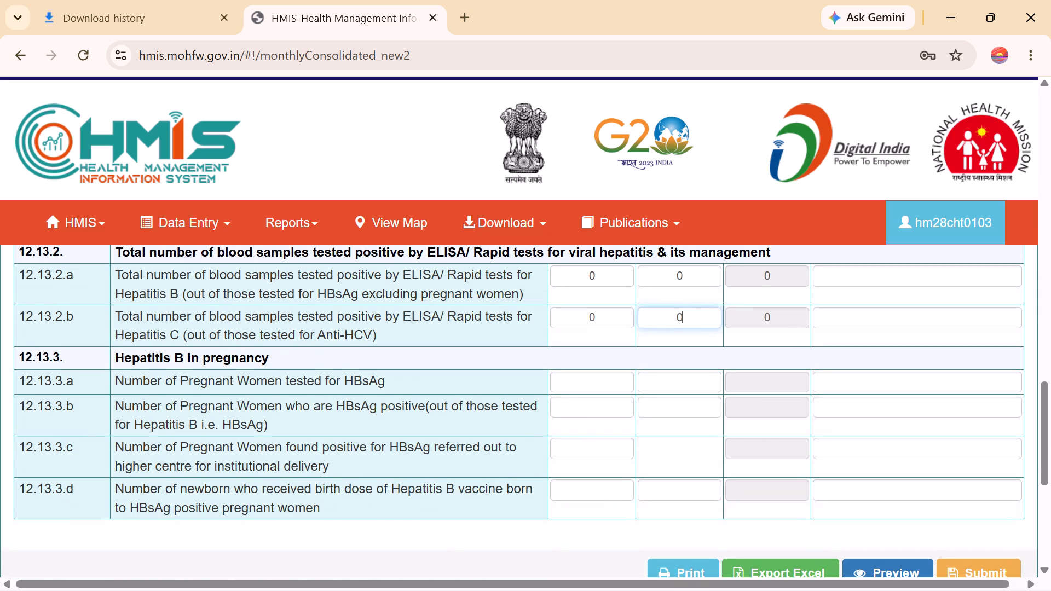
{"action": "left_click", "coordinate": [670, 386]}
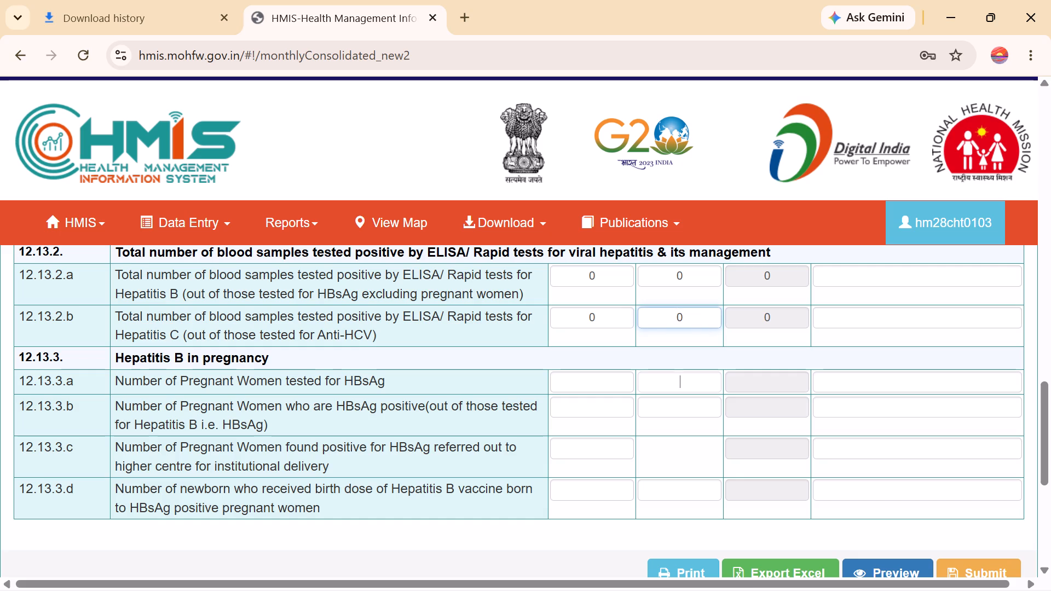
{"action": "left_click", "coordinate": [609, 384]}
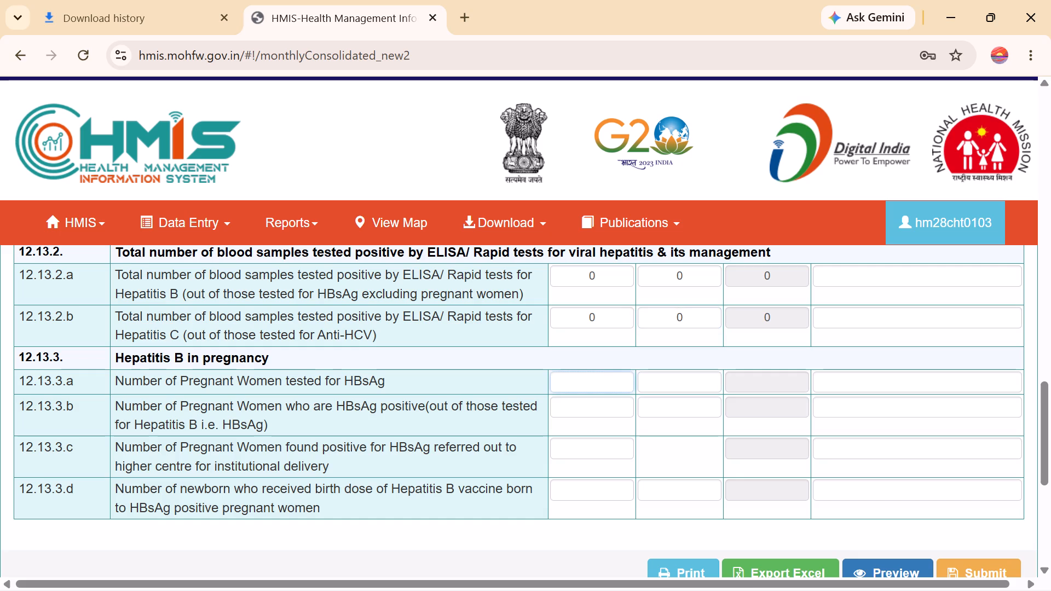
{"action": "key", "text": "6"}
{"action": "left_click", "coordinate": [671, 393]}
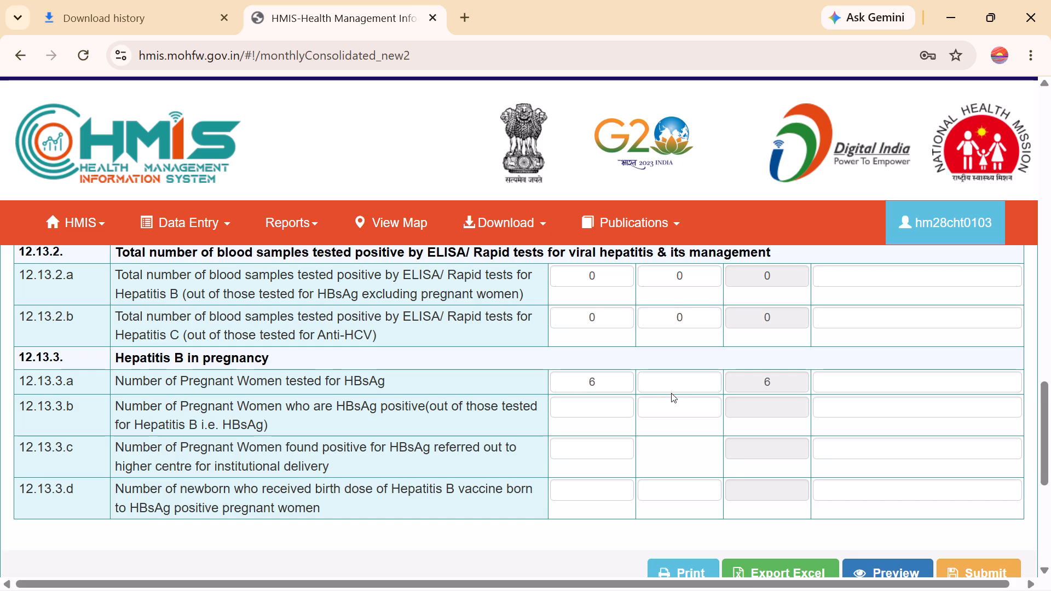
{"action": "left_click", "coordinate": [673, 387]}
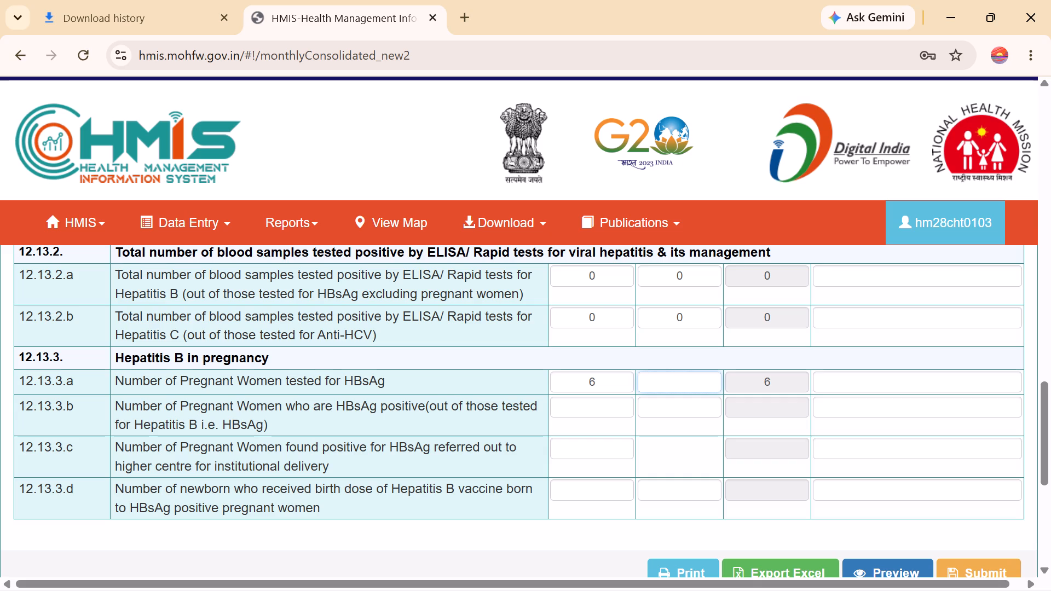
{"action": "key", "text": "0"}
Enter 0 in all available In-Facility and Outreach fields of the hepatitis B in pregnancy indicators 12.13.3.b, 12.13.3.c and 12.13.3.d.
{"action": "left_click", "coordinate": [604, 404]}
{"action": "key", "text": "0"}
{"action": "left_click", "coordinate": [706, 408]}
{"action": "key", "text": "0"}
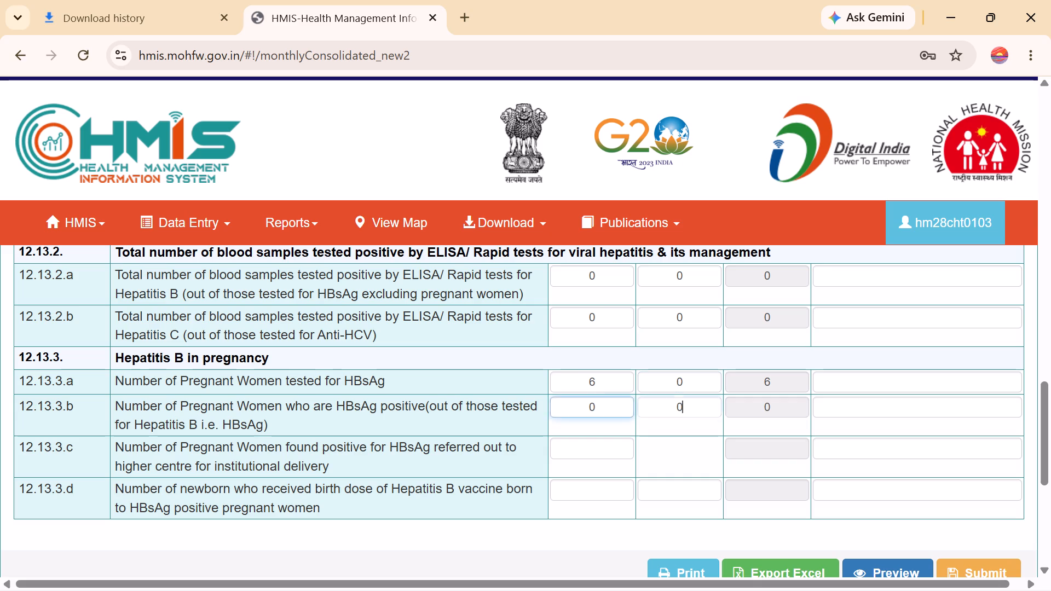
{"action": "left_click", "coordinate": [596, 443]}
{"action": "key", "text": "0"}
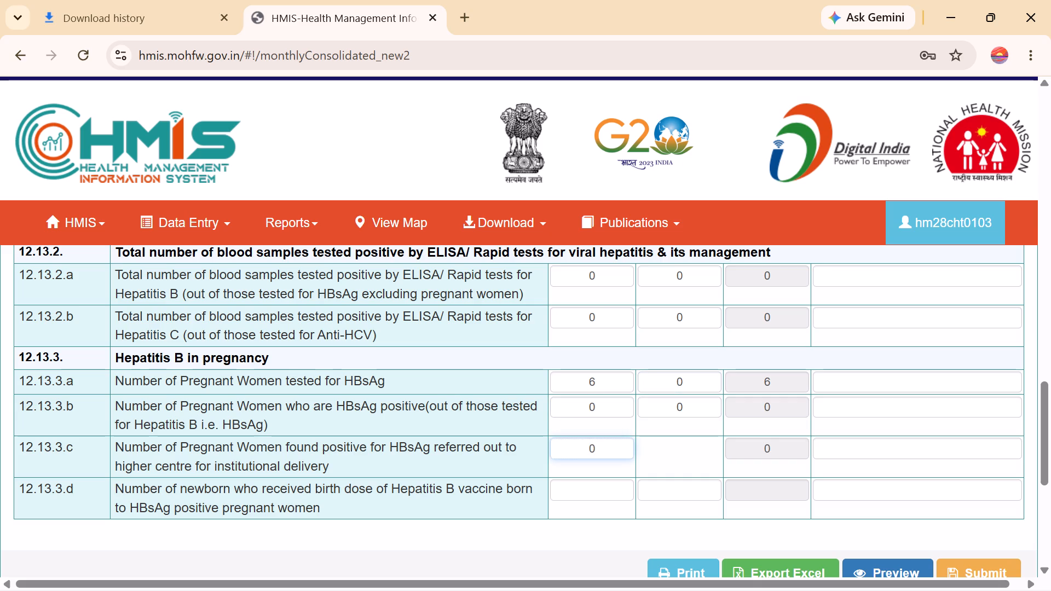
{"action": "left_click_drag", "start_coordinate": [574, 482], "coordinate": [575, 488]}
{"action": "key", "text": "0"}
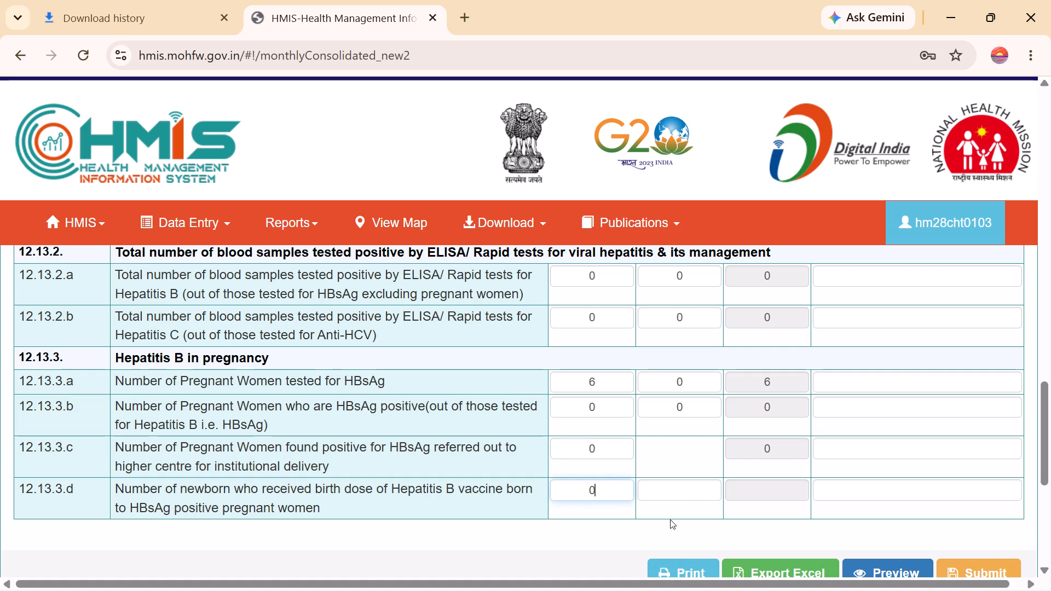
{"action": "left_click", "coordinate": [690, 491]}
{"action": "key", "text": "0"}
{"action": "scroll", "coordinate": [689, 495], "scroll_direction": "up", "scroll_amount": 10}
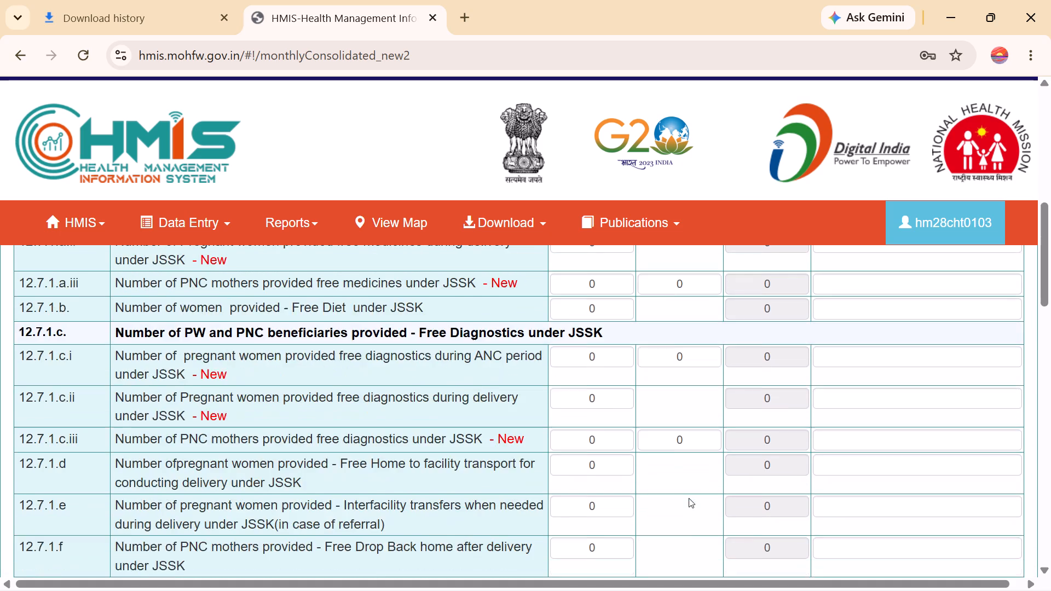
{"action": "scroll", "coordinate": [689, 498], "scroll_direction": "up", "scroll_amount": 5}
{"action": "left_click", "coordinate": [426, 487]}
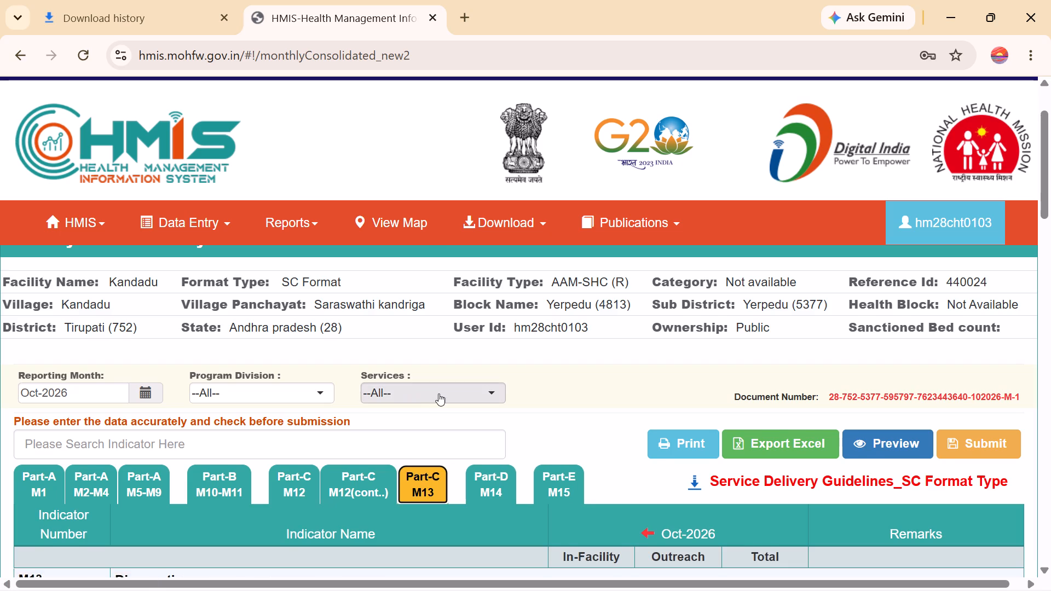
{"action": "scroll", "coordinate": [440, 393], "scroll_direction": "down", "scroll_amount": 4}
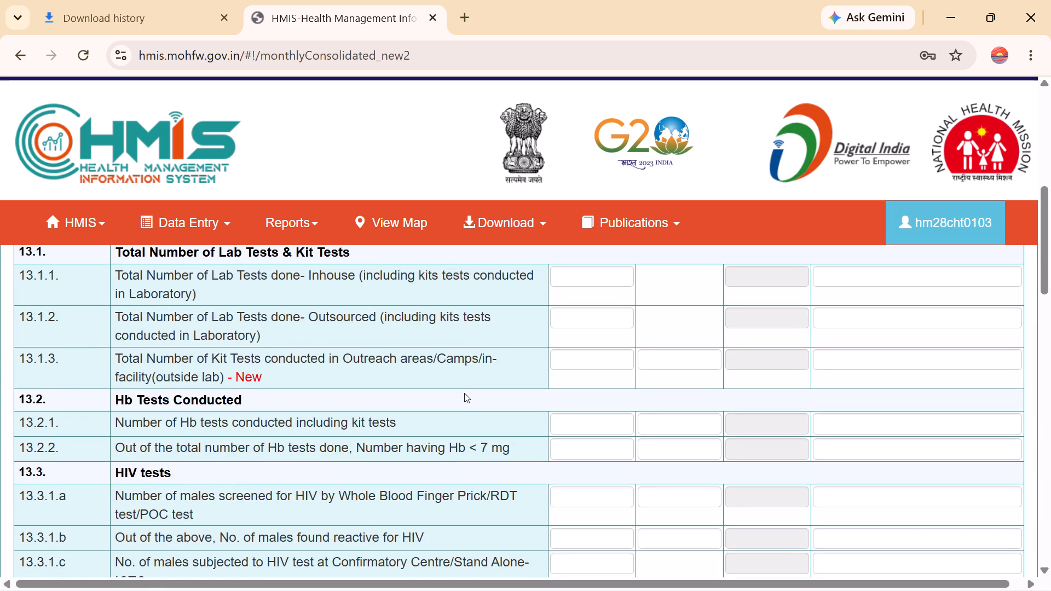
Review the entries on the Part-C M12(cont..) page, from the JSSK indicators through hepatitis B in pregnancy.
{"action": "scroll", "coordinate": [464, 393], "scroll_direction": "up", "scroll_amount": 3}
{"action": "left_click", "coordinate": [358, 400]}
{"action": "scroll", "coordinate": [358, 400], "scroll_direction": "up", "scroll_amount": 1}
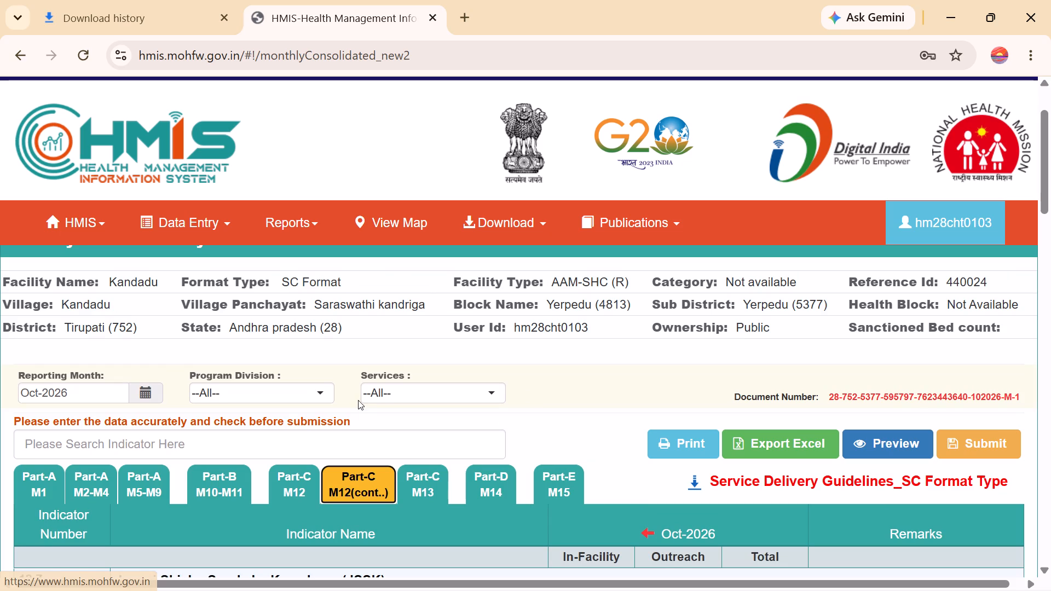
{"action": "scroll", "coordinate": [367, 395], "scroll_direction": "down", "scroll_amount": 4}
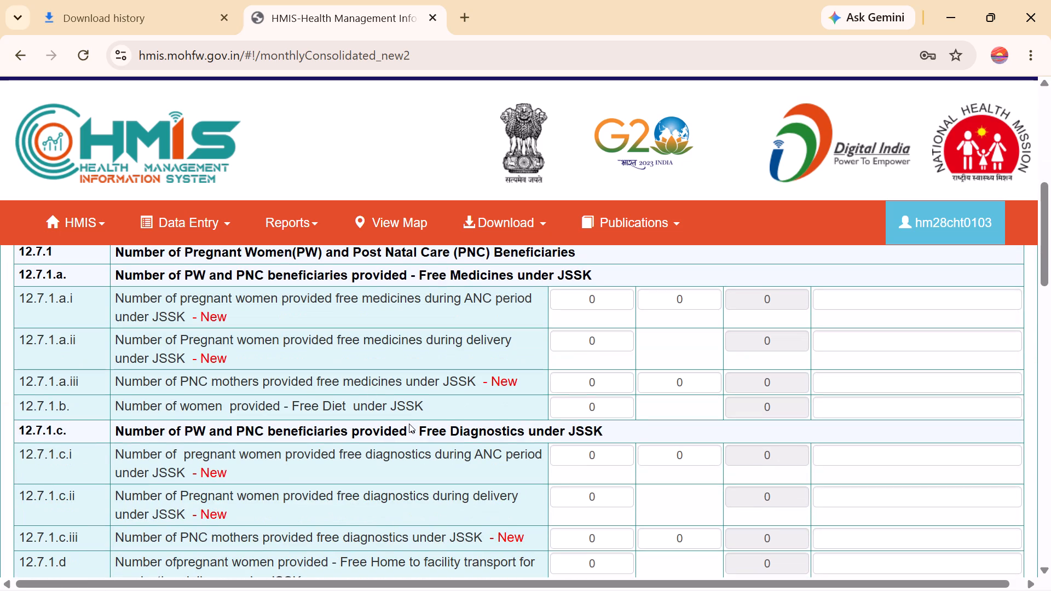
{"action": "scroll", "coordinate": [409, 425], "scroll_direction": "down", "scroll_amount": 3}
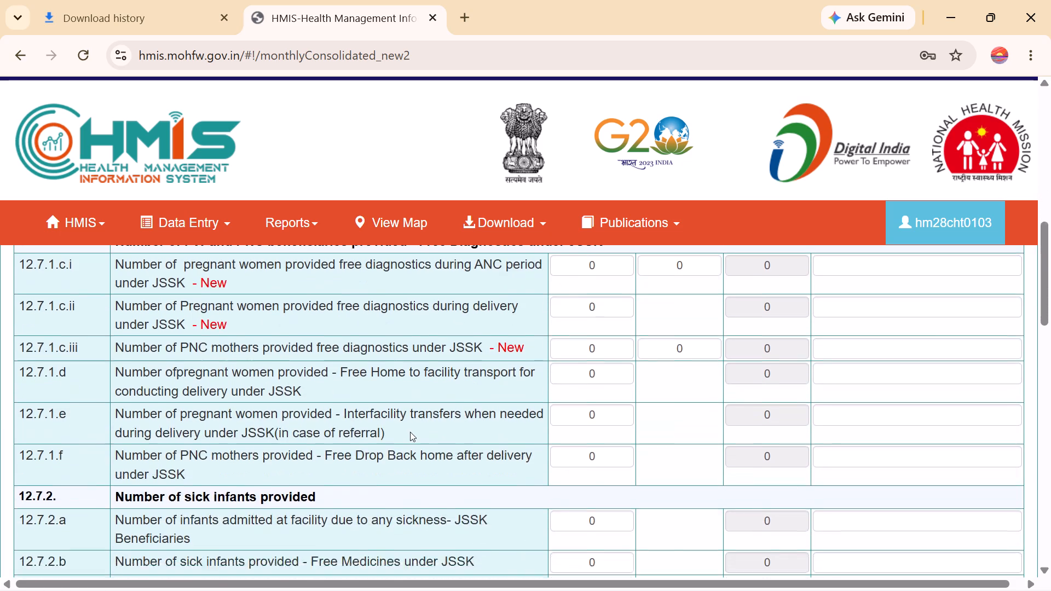
{"action": "scroll", "coordinate": [410, 432], "scroll_direction": "down", "scroll_amount": 5}
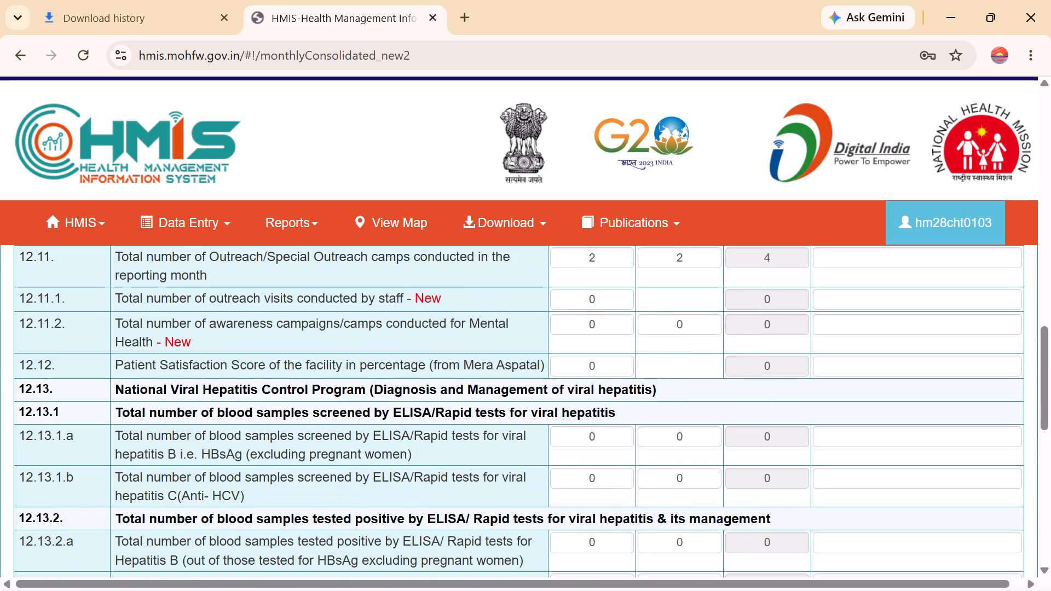
{"action": "scroll", "coordinate": [411, 432], "scroll_direction": "down", "scroll_amount": 2}
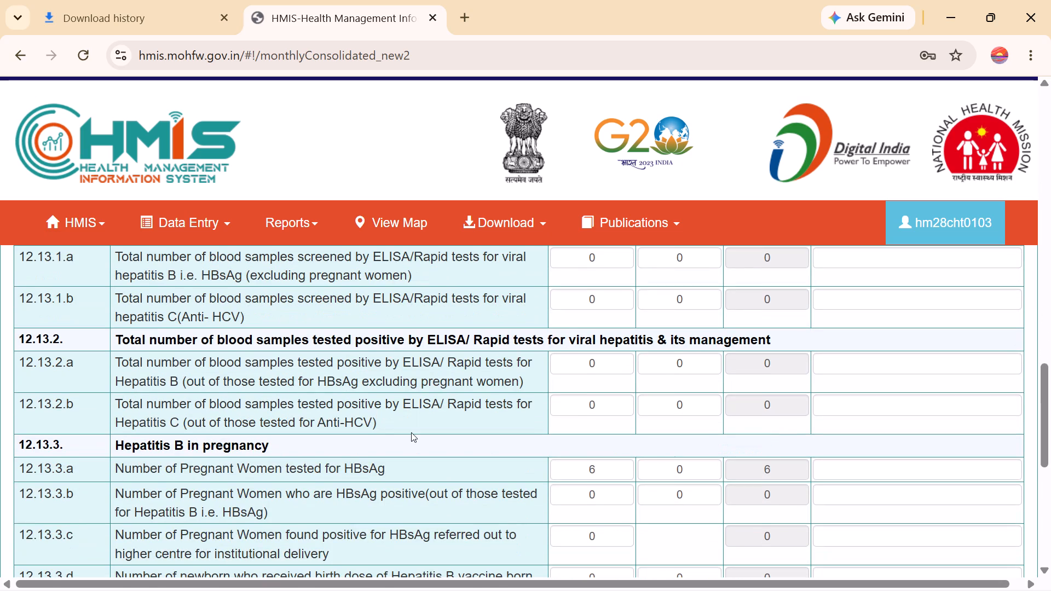
{"action": "scroll", "coordinate": [411, 432], "scroll_direction": "down", "scroll_amount": 2}
{"action": "scroll", "coordinate": [437, 451], "scroll_direction": "up", "scroll_amount": 7}
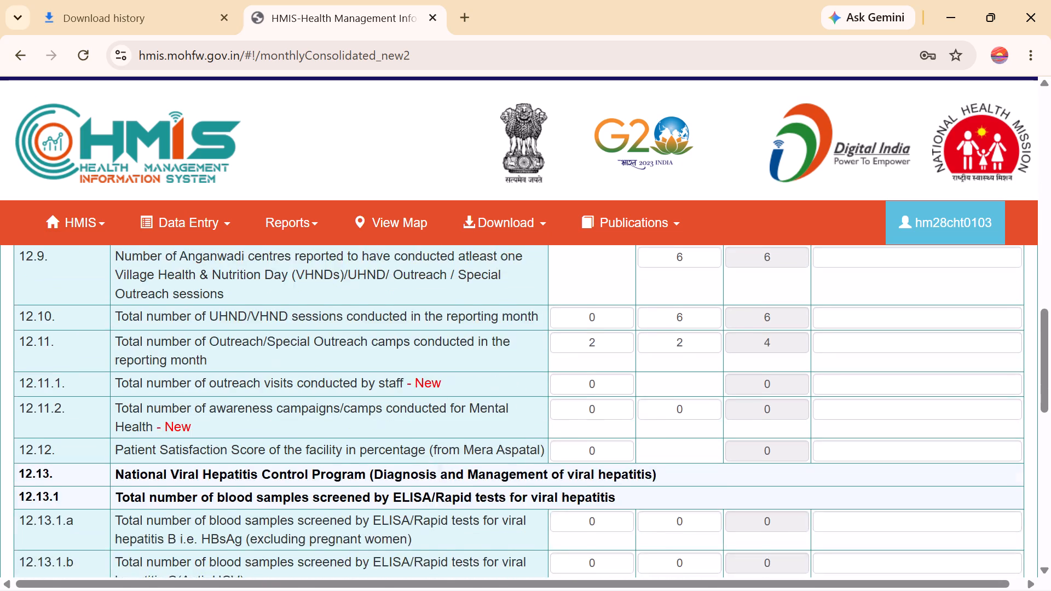
{"action": "scroll", "coordinate": [441, 460], "scroll_direction": "up", "scroll_amount": 10}
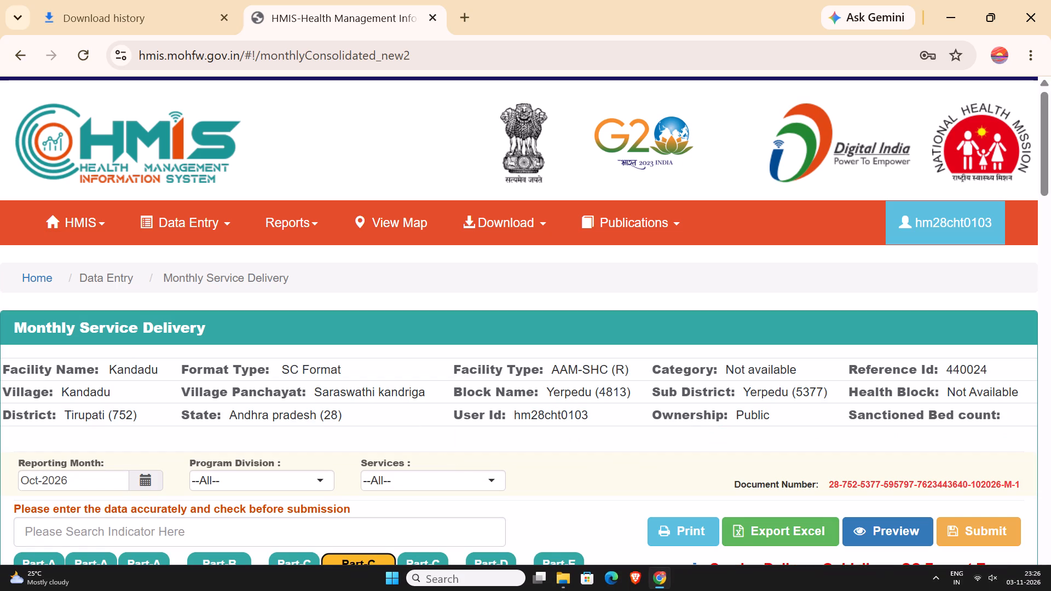
Open the Part-C M13 Diagnostics section and enter 242 for in-house lab tests done (13.1.1).
{"action": "left_click", "coordinate": [431, 559]}
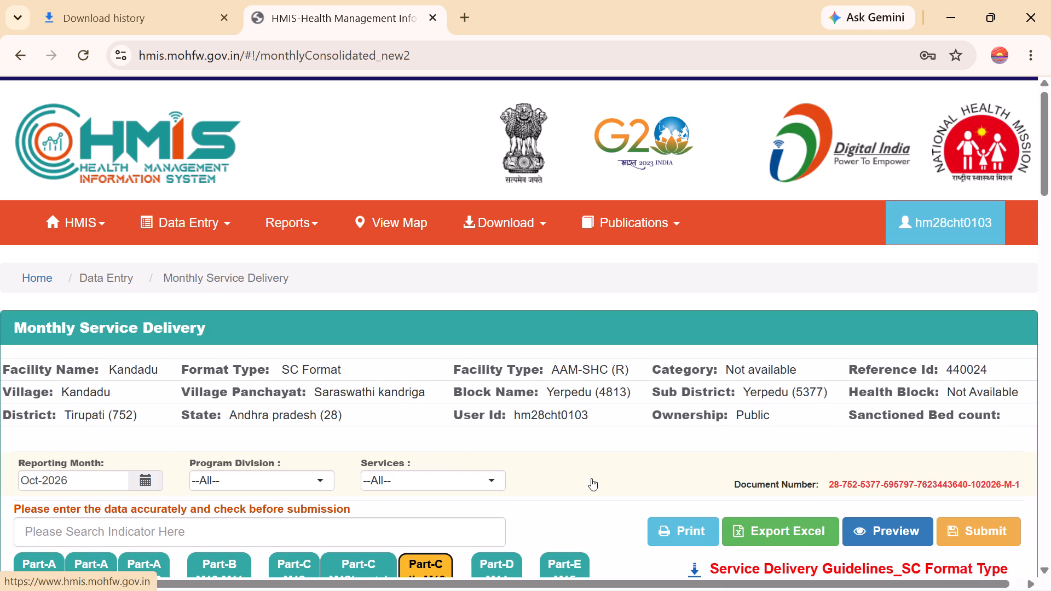
{"action": "scroll", "coordinate": [591, 478], "scroll_direction": "down", "scroll_amount": 3}
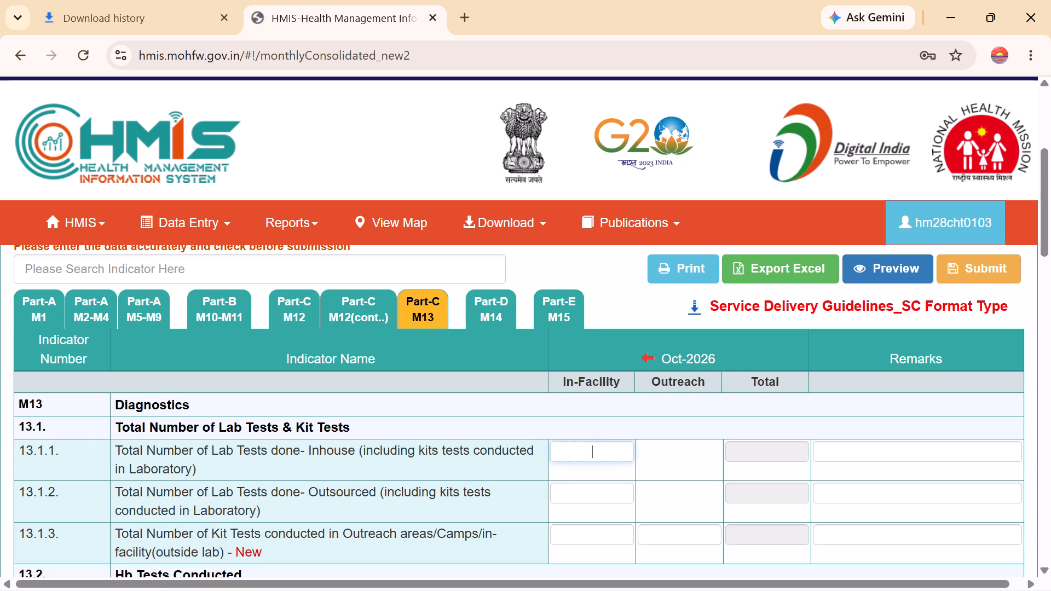
{"action": "key", "text": "2"}
{"action": "key", "text": "4"}
{"action": "key", "text": "2"}
Enter 0 for outsourced lab tests (13.1.2) and for In-Facility and Outreach kit tests (13.1.3).
{"action": "left_click", "coordinate": [587, 499]}
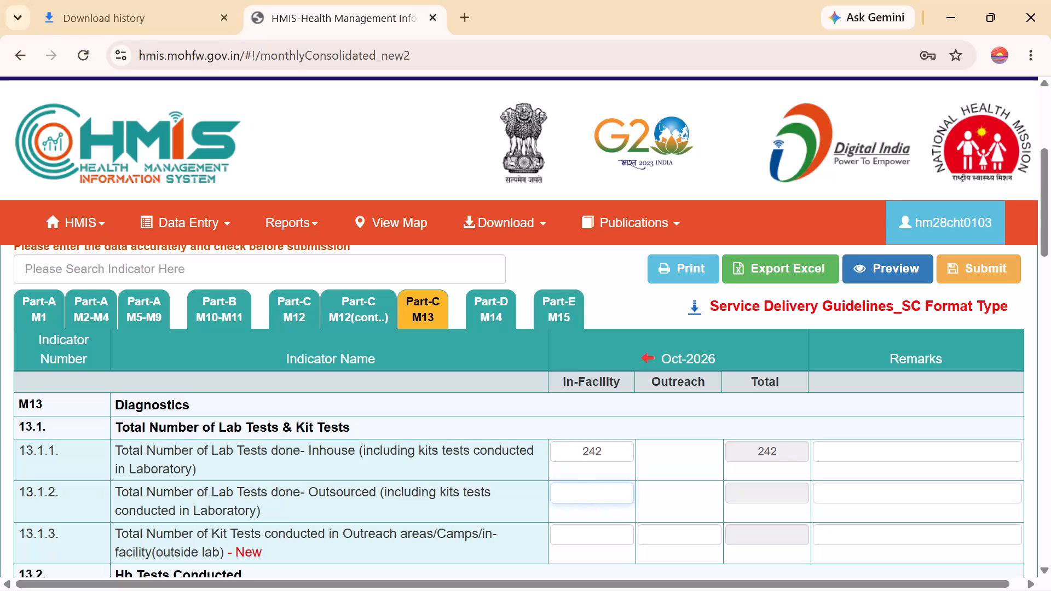
{"action": "key", "text": "0"}
{"action": "left_click", "coordinate": [593, 524]}
{"action": "key", "text": "0"}
{"action": "left_click", "coordinate": [605, 535]}
{"action": "key", "text": "0"}
{"action": "left_click", "coordinate": [702, 541]}
{"action": "key", "text": "0"}
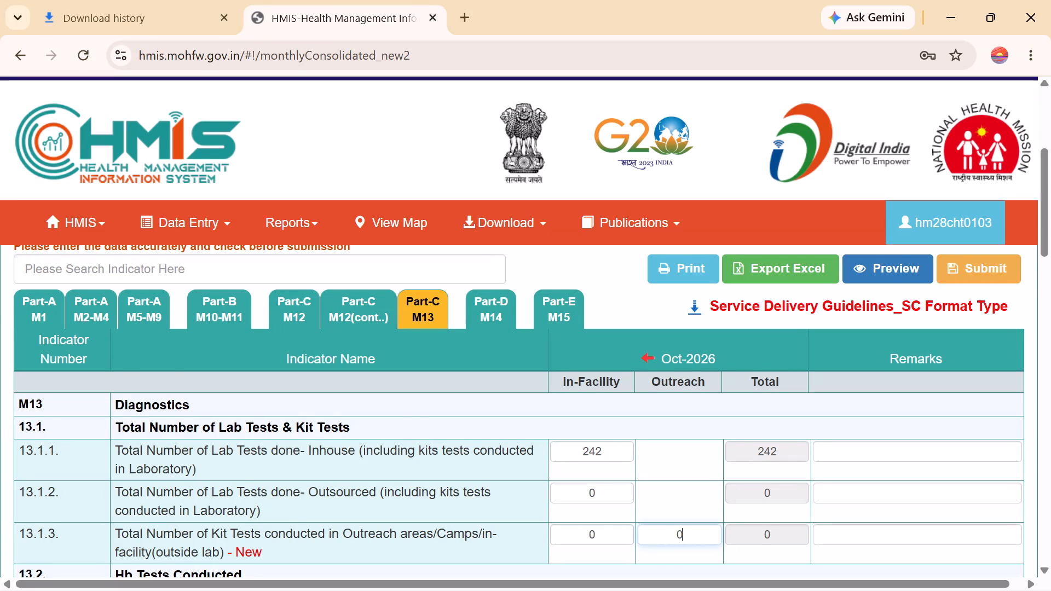
Enter In-Facility 80 and Outreach 62 for Hb tests conducted (13.2.1), and 0 in both fields for Hb < 7 mg (13.2.2).
{"action": "scroll", "coordinate": [660, 552], "scroll_direction": "down", "scroll_amount": 2}
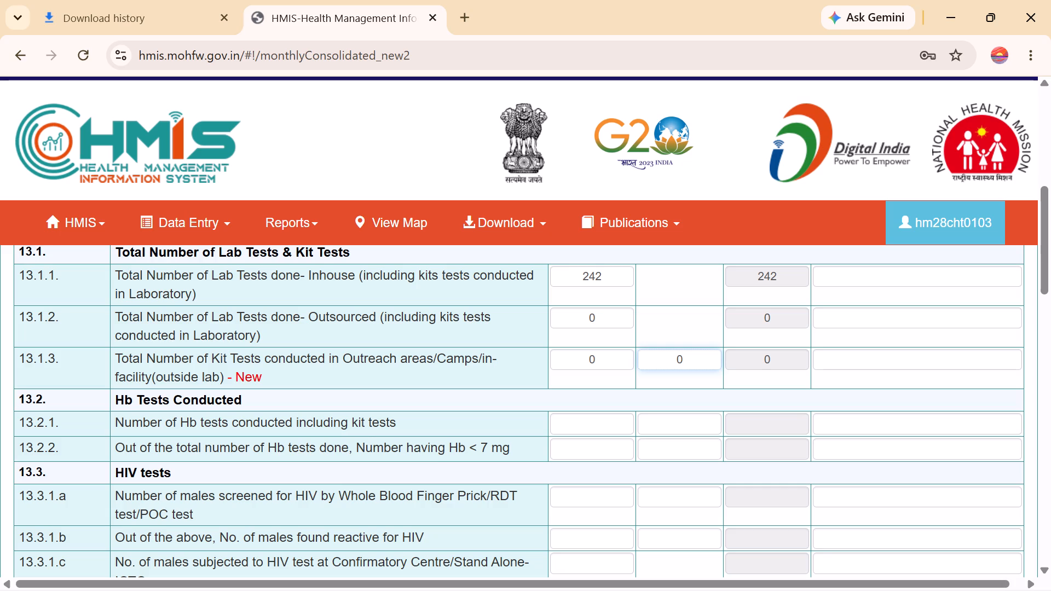
{"action": "left_click", "coordinate": [591, 422]}
{"action": "key", "text": "8"}
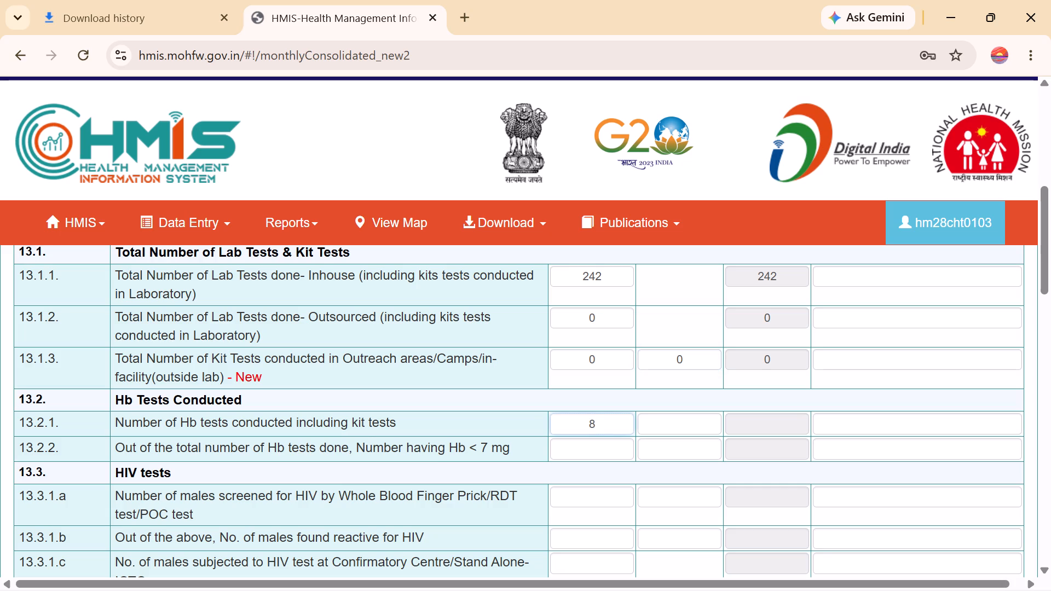
{"action": "key", "text": "0"}
{"action": "left_click", "coordinate": [671, 427]}
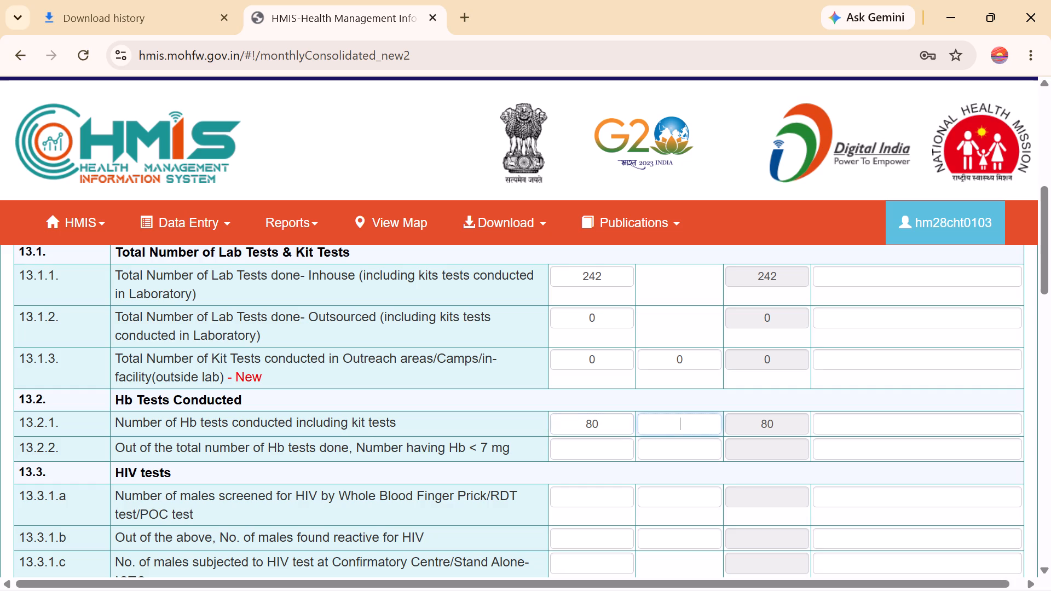
{"action": "key", "text": "6"}
{"action": "key", "text": "2"}
{"action": "scroll", "coordinate": [626, 450], "scroll_direction": "down", "scroll_amount": 1}
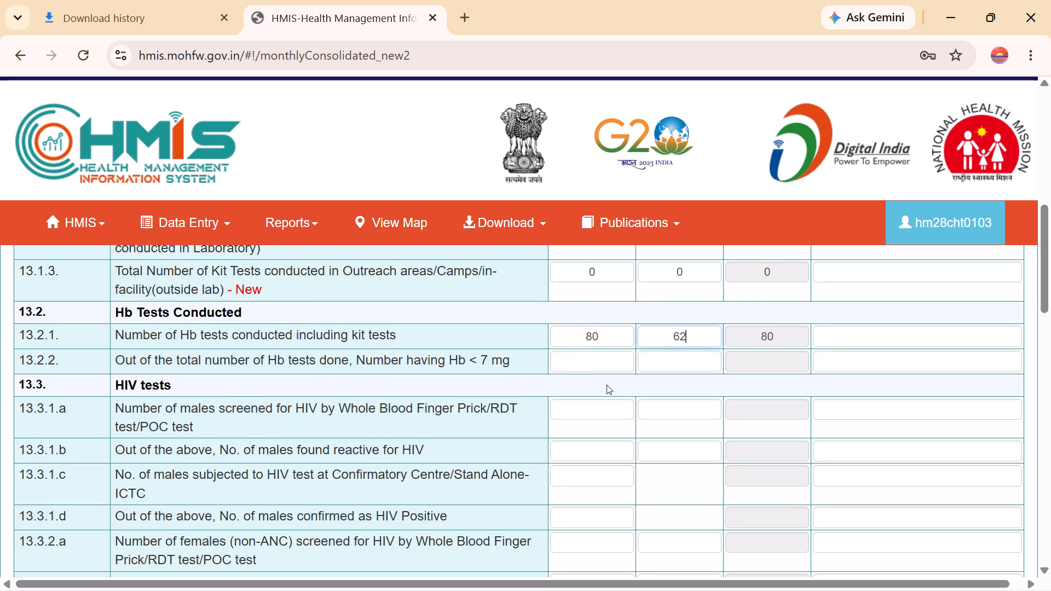
{"action": "left_click", "coordinate": [604, 370]}
{"action": "key", "text": "0"}
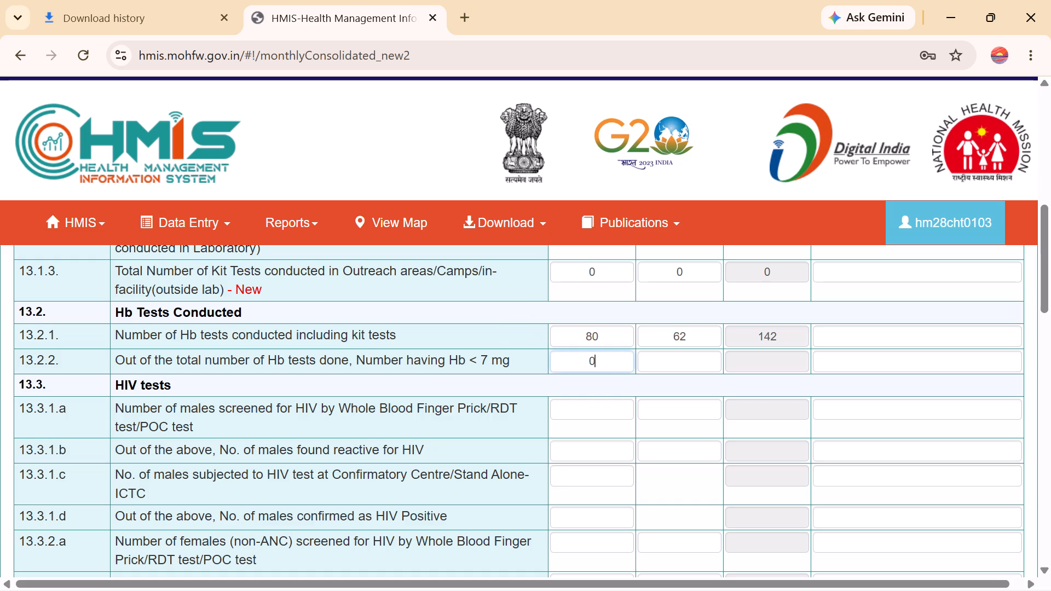
{"action": "left_click", "coordinate": [672, 364]}
{"action": "key", "text": "0"}
Enter 0 in the In-Facility and Outreach fields of male HIV indicators 13.3.1.a and 13.3.1.b, and 0 for In-Facility 13.3.1.c.
{"action": "left_click", "coordinate": [593, 408]}
{"action": "key", "text": "0"}
{"action": "left_click_drag", "start_coordinate": [685, 409], "coordinate": [686, 409]}
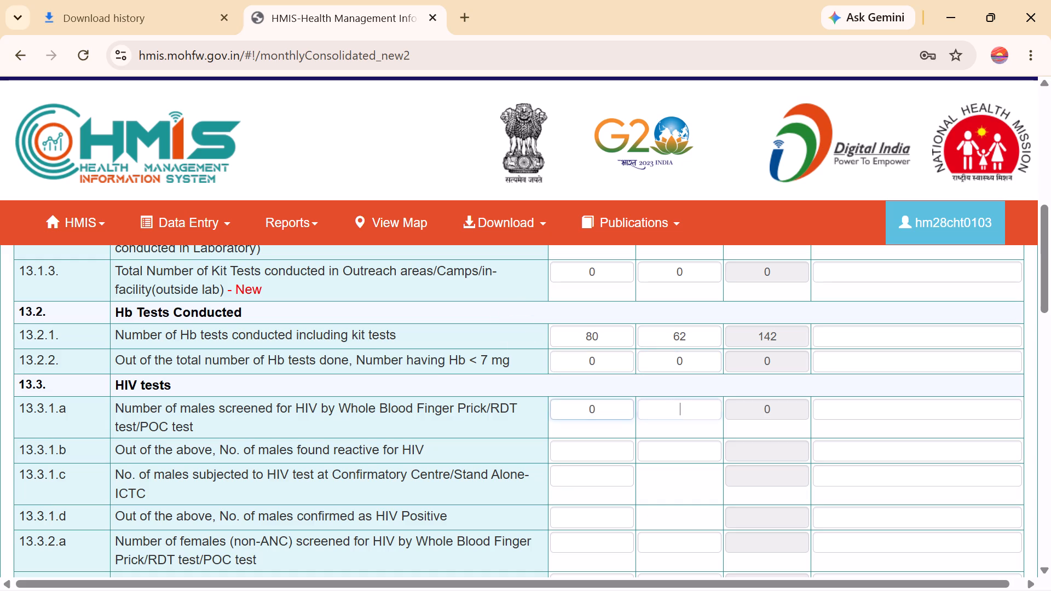
{"action": "key", "text": "0"}
{"action": "left_click_drag", "start_coordinate": [686, 409], "coordinate": [104, 357]}
{"action": "scroll", "coordinate": [675, 439], "scroll_direction": "down", "scroll_amount": 2}
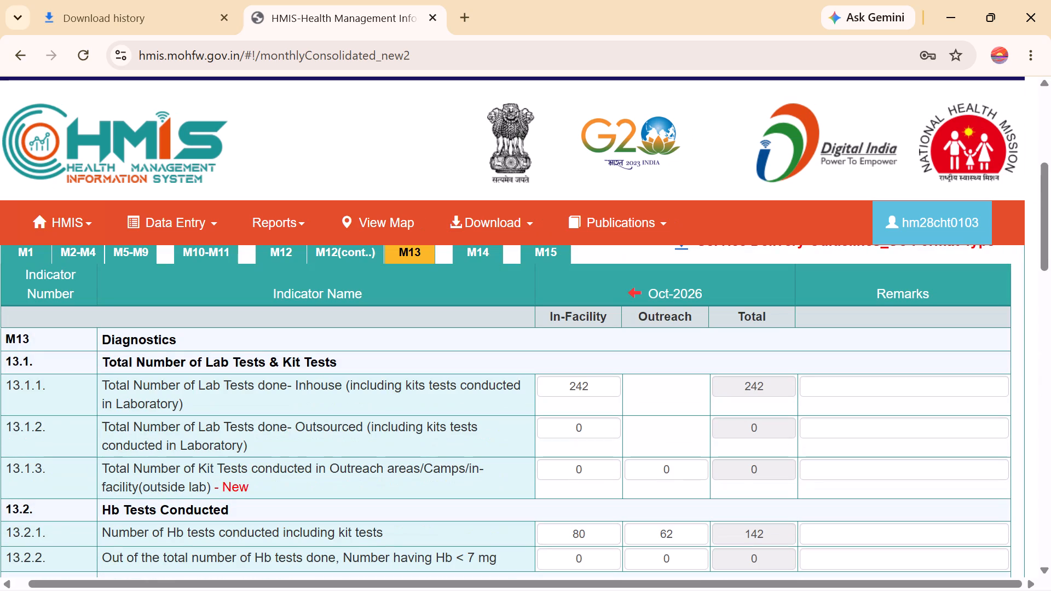
{"action": "scroll", "coordinate": [692, 469], "scroll_direction": "down", "scroll_amount": 2}
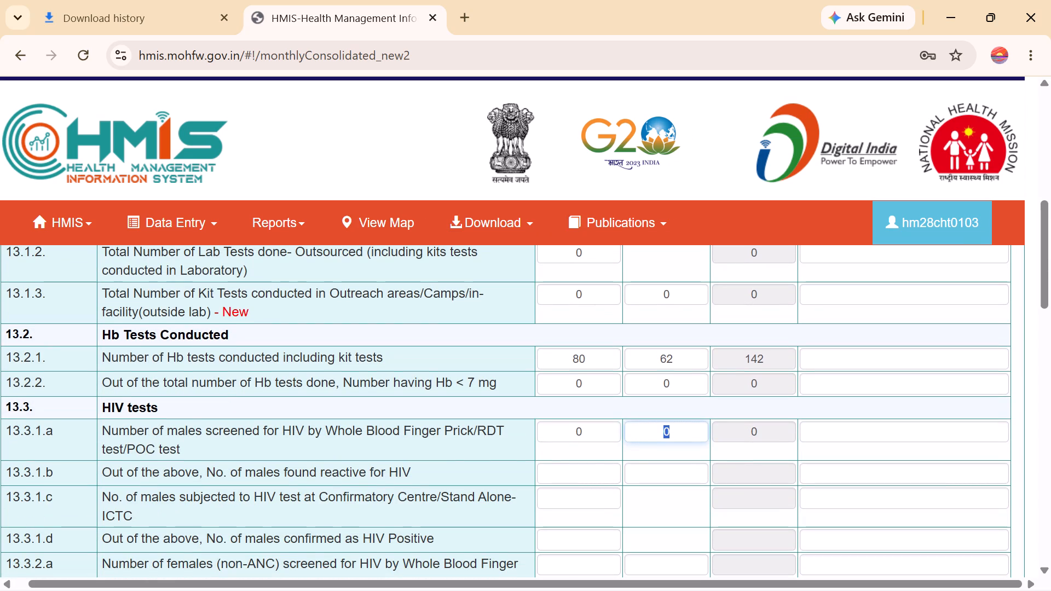
{"action": "left_click", "coordinate": [578, 470]}
{"action": "key", "text": "0"}
{"action": "left_click", "coordinate": [706, 468]}
{"action": "key", "text": "0"}
{"action": "left_click", "coordinate": [591, 506]}
{"action": "key", "text": "0"}
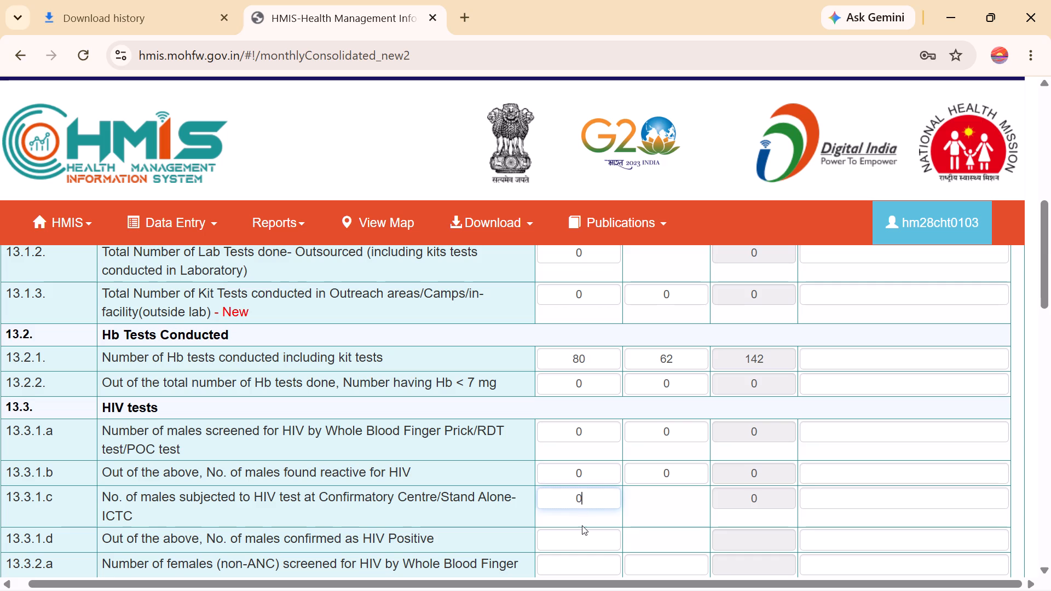
Enter 0 for males confirmed as HIV Positive (13.3.1.d).
{"action": "scroll", "coordinate": [581, 526], "scroll_direction": "down", "scroll_amount": 2}
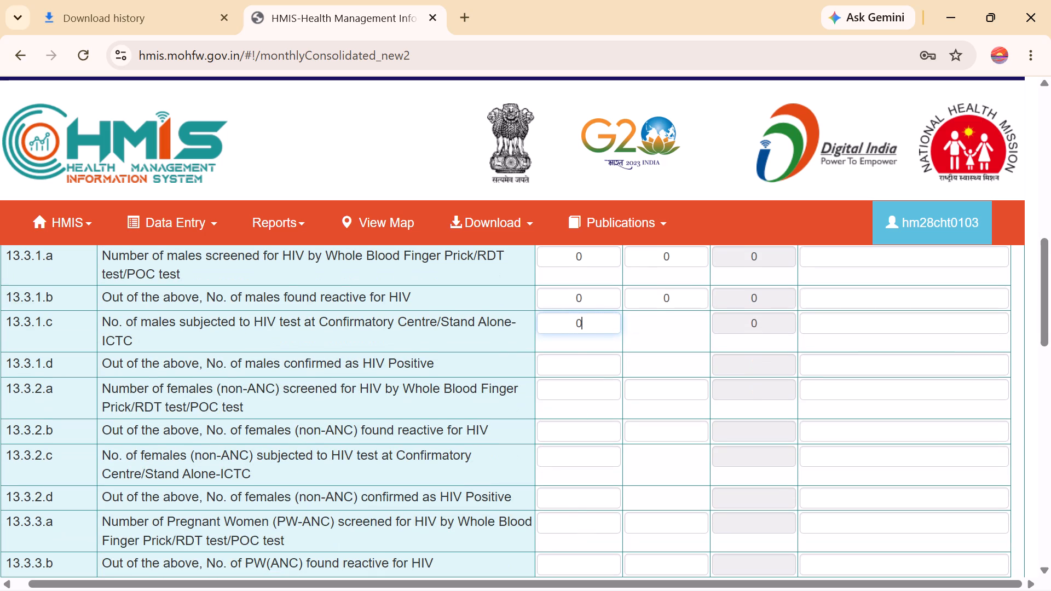
{"action": "left_click", "coordinate": [579, 357]}
{"action": "key", "text": "0"}
Enter 0 in both In-Facility and Outreach for non-ANC females screened for HIV (13.3.2.a) and found reactive (13.3.2.b).
{"action": "left_click", "coordinate": [576, 391]}
{"action": "key", "text": "0"}
{"action": "left_click", "coordinate": [660, 392]}
{"action": "key", "text": "0"}
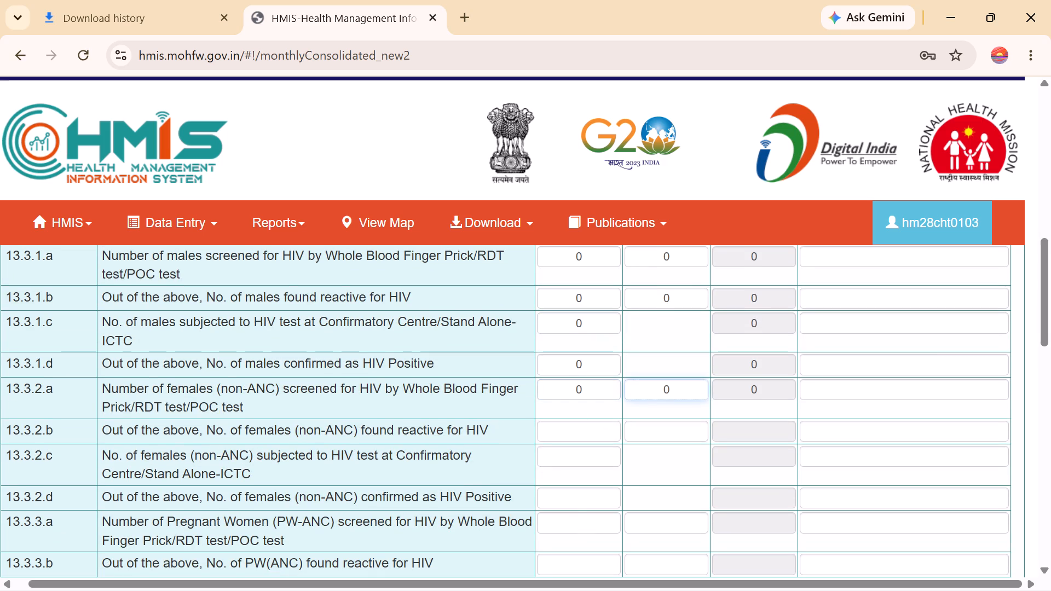
{"action": "left_click", "coordinate": [586, 430]}
{"action": "key", "text": "0"}
{"action": "left_click_drag", "start_coordinate": [657, 431], "coordinate": [586, 454]}
{"action": "key", "text": "0"}
{"action": "key", "text": "0"}
{"action": "key", "text": "0"}
Enter 0 In-Facility for non-ANC females subjected to confirmatory HIV test (13.3.2.c) and confirmed positive (13.3.2.d).
{"action": "left_click_drag", "start_coordinate": [571, 454], "coordinate": [579, 436]}
{"action": "key", "text": "0"}
{"action": "scroll", "coordinate": [571, 488], "scroll_direction": "down", "scroll_amount": 3}
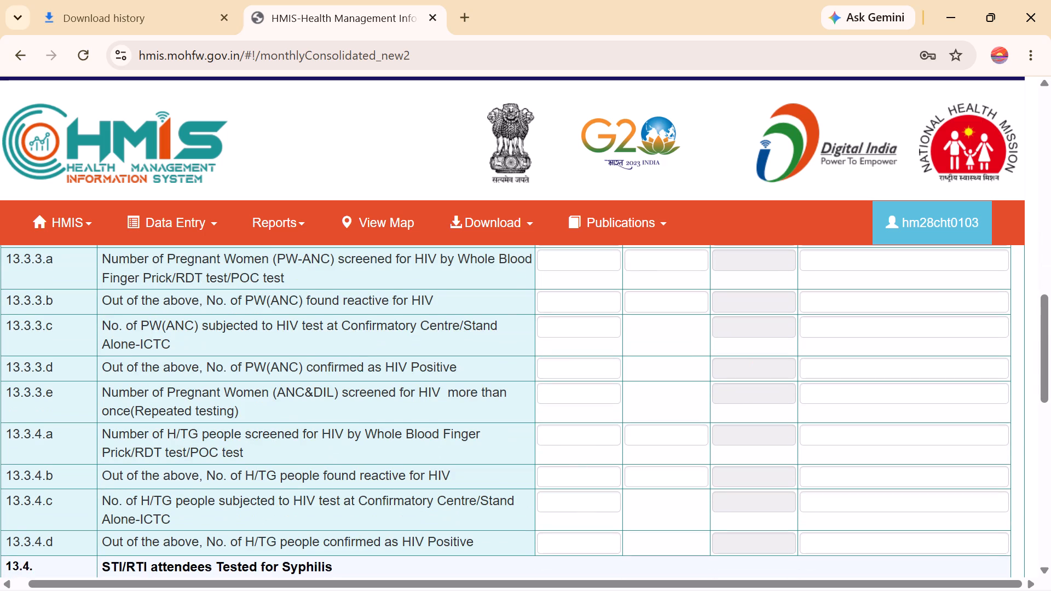
{"action": "left_click_drag", "start_coordinate": [579, 436], "coordinate": [579, 431]}
{"action": "scroll", "coordinate": [579, 432], "scroll_direction": "up", "scroll_amount": 4}
{"action": "scroll", "coordinate": [578, 489], "scroll_direction": "down", "scroll_amount": 2}
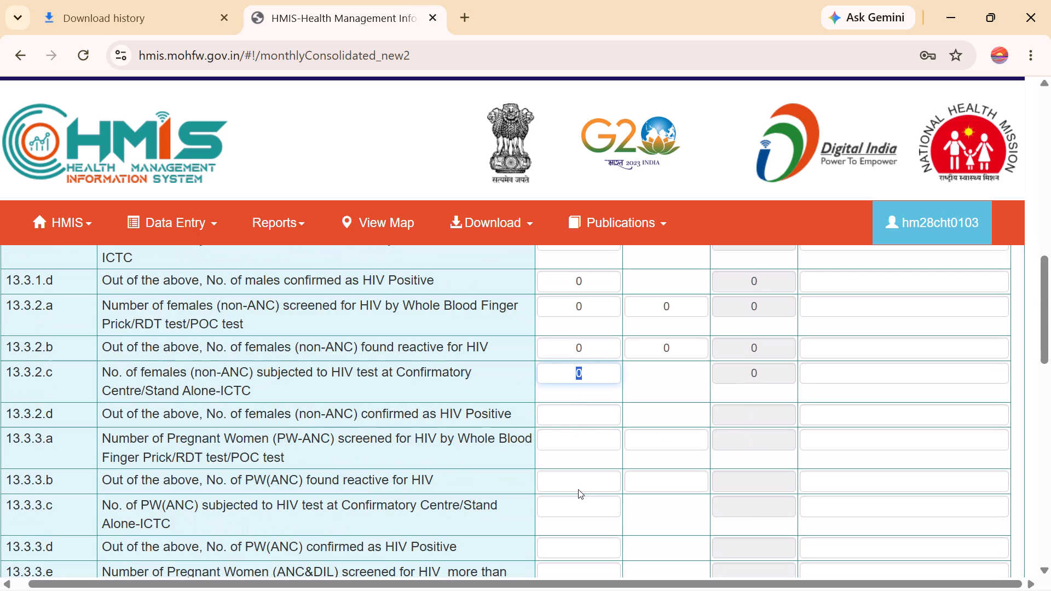
{"action": "left_click", "coordinate": [581, 416]}
{"action": "key", "text": "0"}
Enter 0 in both In-Facility and Outreach for pregnant women screened for HIV (13.3.3.a) and found reactive (13.3.3.b).
{"action": "left_click", "coordinate": [580, 436]}
{"action": "key", "text": "0"}
{"action": "left_click", "coordinate": [647, 433]}
{"action": "key", "text": "0"}
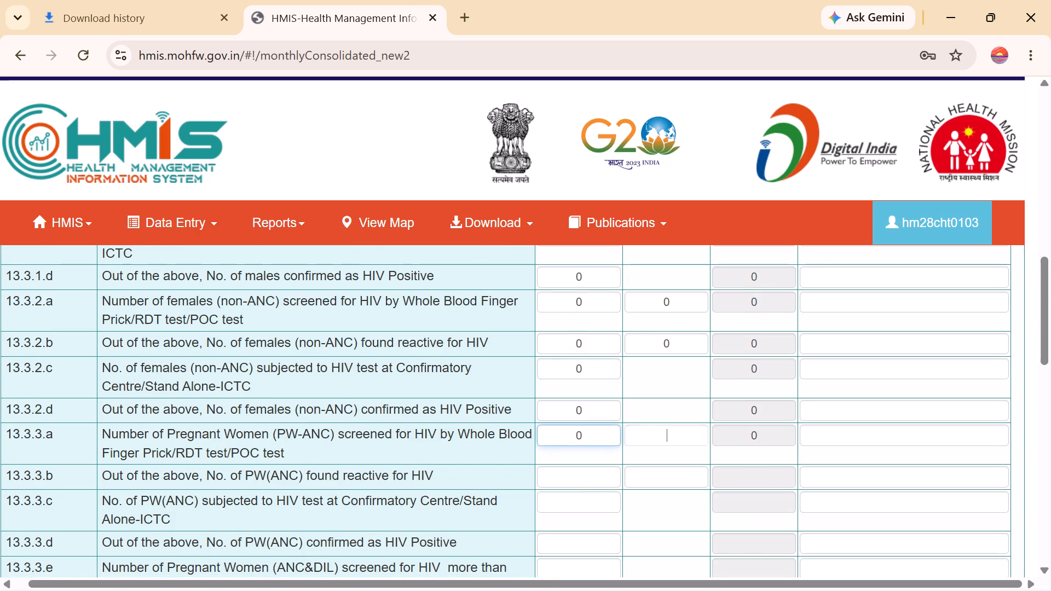
{"action": "scroll", "coordinate": [586, 472], "scroll_direction": "down", "scroll_amount": 1}
{"action": "left_click", "coordinate": [573, 389]}
{"action": "key", "text": "0"}
{"action": "left_click", "coordinate": [669, 391]}
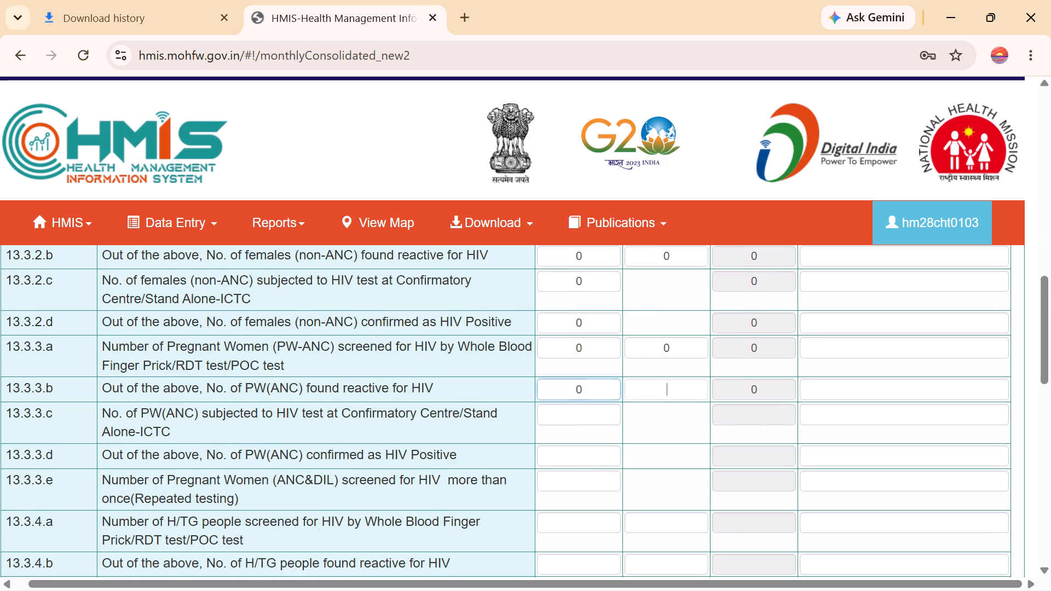
{"action": "key", "text": "0"}
Enter 0 In-Facility for the pregnant women HIV indicators 13.3.3.c, 13.3.3.d and 13.3.3.e.
{"action": "left_click", "coordinate": [590, 415]}
{"action": "key", "text": "0"}
{"action": "scroll", "coordinate": [590, 415], "scroll_direction": "down", "scroll_amount": 2}
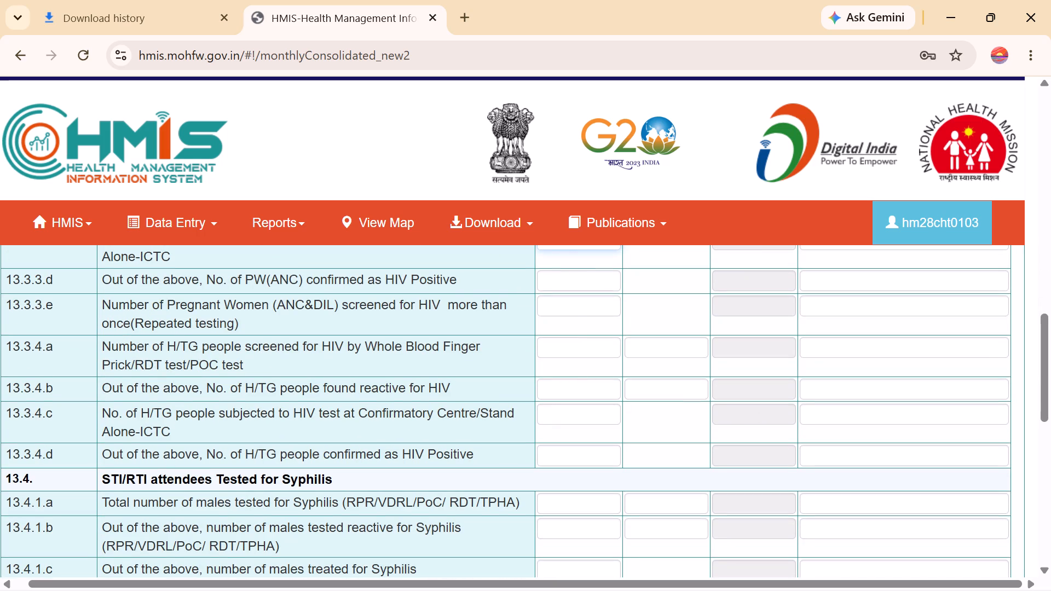
{"action": "left_click", "coordinate": [565, 279]}
{"action": "key", "text": "0"}
{"action": "left_click", "coordinate": [580, 309]}
{"action": "key", "text": "0"}
Enter 0 for the H/TG HIV indicators: both fields of 13.3.4.a and 13.3.4.b, and In-Facility 13.3.4.c and 13.3.4.d.
{"action": "left_click", "coordinate": [578, 340]}
{"action": "key", "text": "0"}
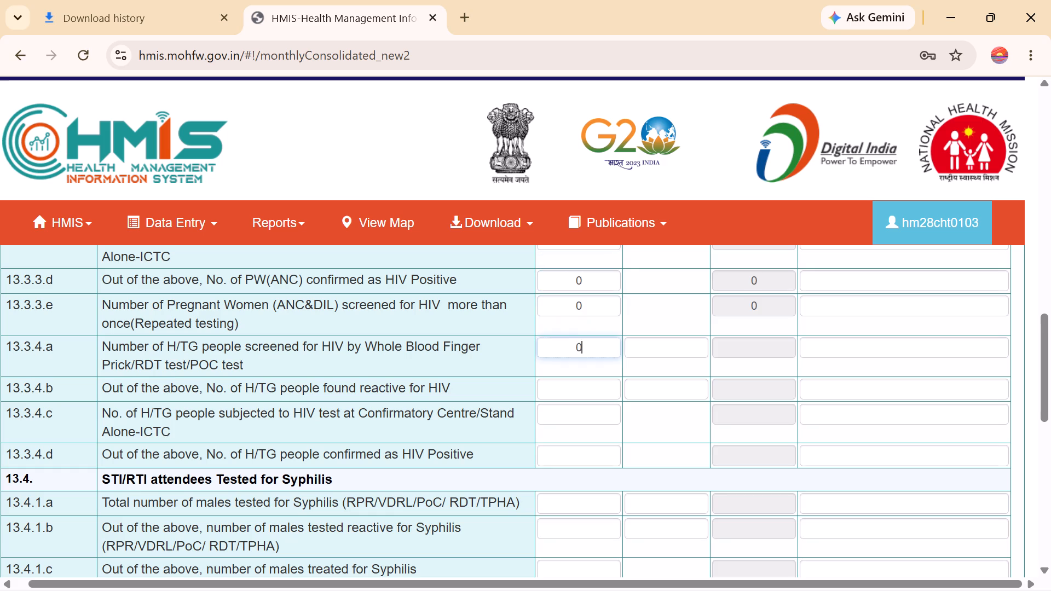
{"action": "left_click", "coordinate": [649, 349]}
{"action": "key", "text": "0"}
{"action": "left_click", "coordinate": [587, 386]}
{"action": "key", "text": "0"}
{"action": "left_click", "coordinate": [649, 386]}
{"action": "key", "text": "0"}
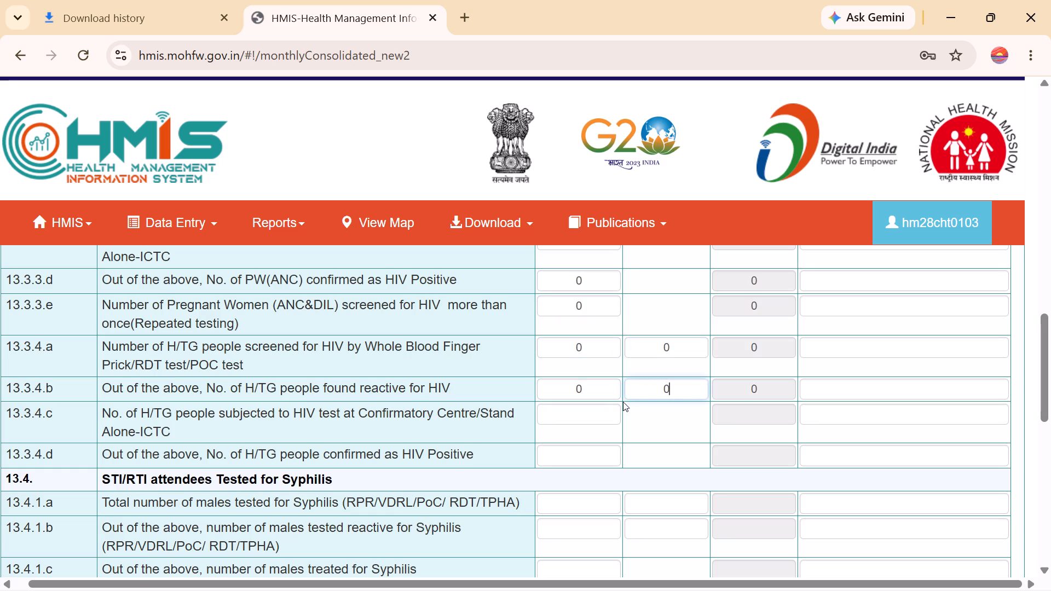
{"action": "left_click", "coordinate": [596, 416]}
{"action": "key", "text": "0"}
{"action": "left_click_drag", "start_coordinate": [578, 448], "coordinate": [583, 447]}
{"action": "key", "text": "0"}
Enter 0 in both In-Facility and Outreach for males tested for Syphilis (13.4.1.a) and tested reactive (13.4.1.b).
{"action": "scroll", "coordinate": [583, 448], "scroll_direction": "down", "scroll_amount": 1}
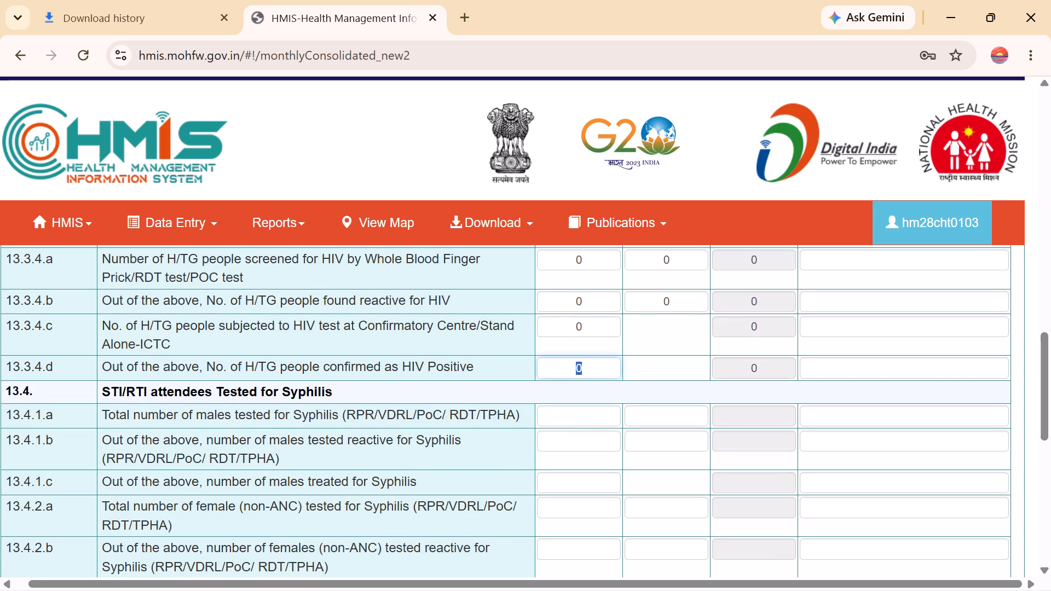
{"action": "left_click", "coordinate": [584, 420]}
{"action": "key", "text": "0"}
{"action": "left_click", "coordinate": [578, 443]}
{"action": "key", "text": "0"}
{"action": "left_click", "coordinate": [638, 443]}
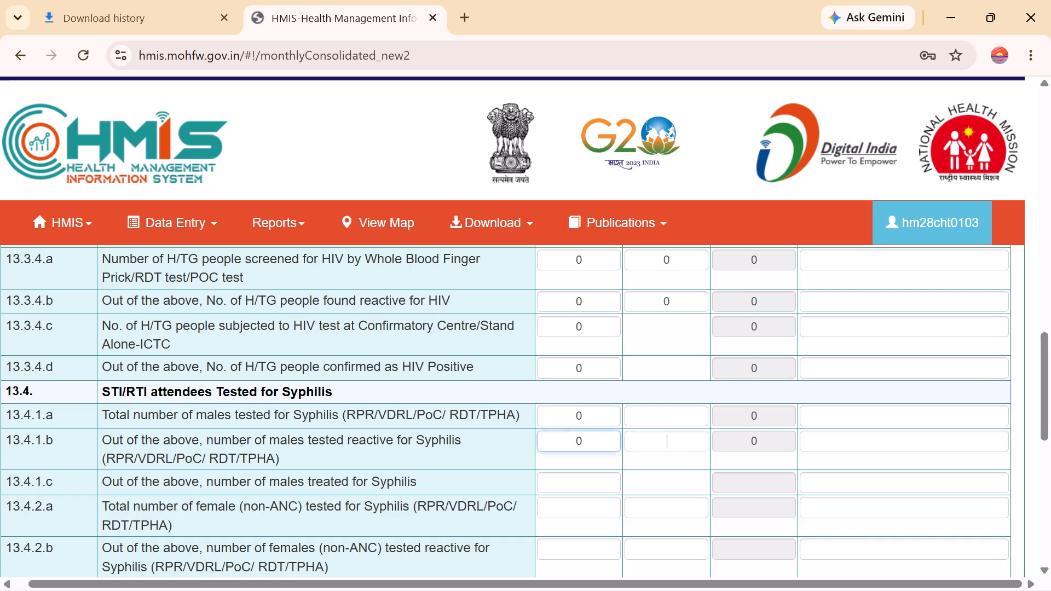
{"action": "key", "text": "0"}
{"action": "left_click", "coordinate": [651, 418]}
{"action": "key", "text": "0"}
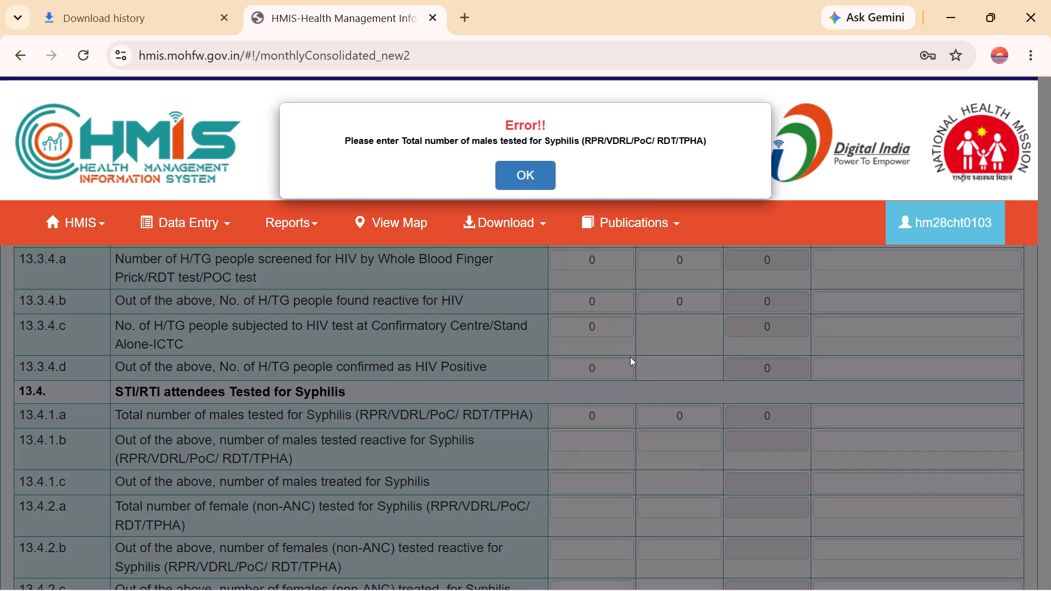
{"action": "left_click_drag", "start_coordinate": [713, 467], "coordinate": [712, 478]}
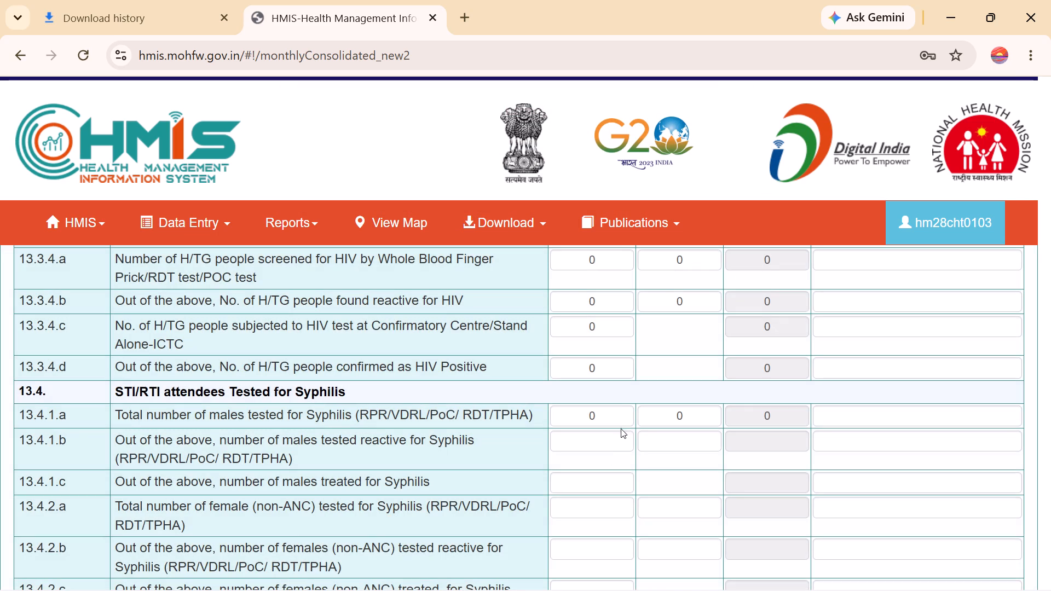
{"action": "left_click", "coordinate": [592, 444]}
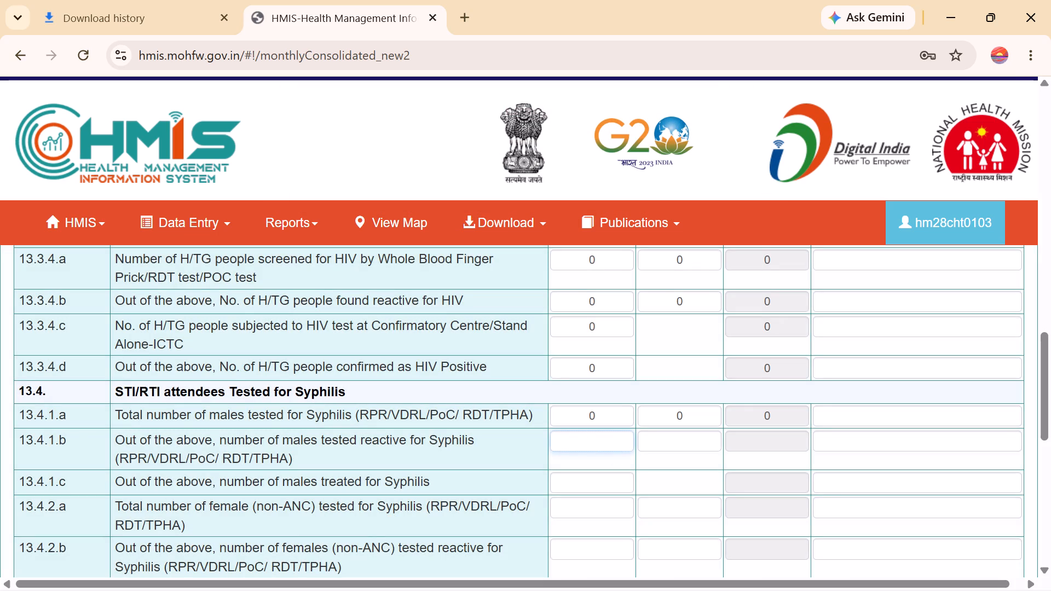
{"action": "key", "text": "0"}
{"action": "left_click", "coordinate": [660, 443]}
{"action": "key", "text": "0"}
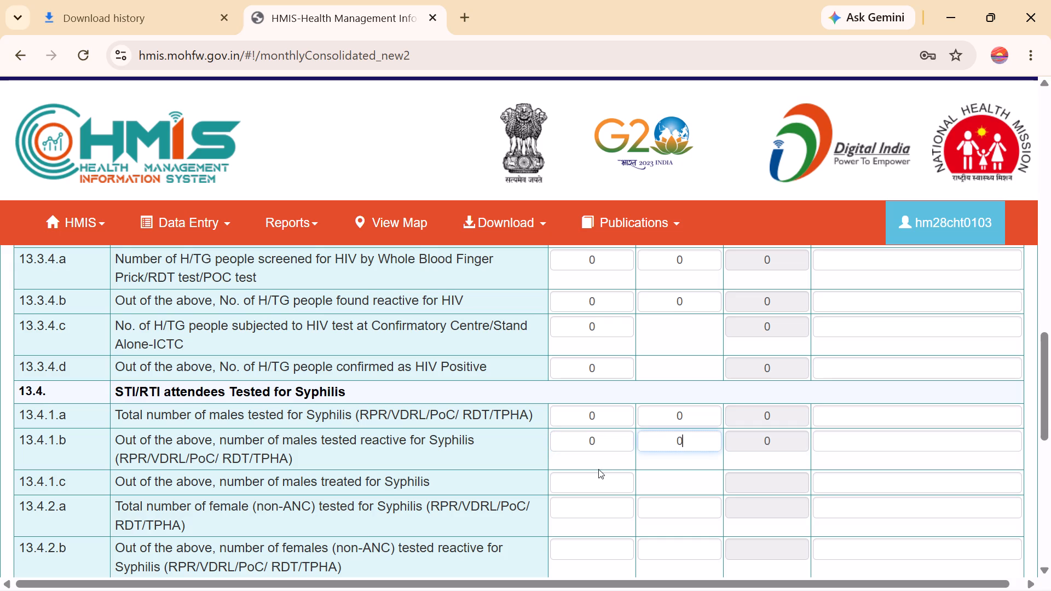
Enter 0 for males treated for Syphilis (13.4.1.c).
{"action": "left_click", "coordinate": [588, 472]}
{"action": "key", "text": "0"}
{"action": "left_click", "coordinate": [602, 485]}
{"action": "key", "text": "0"}
Enter 0 for non-ANC females' Syphilis indicators: both fields of 13.4.2.a and 13.4.2.b, and In-Facility 13.4.2.c.
{"action": "left_click", "coordinate": [588, 519]}
{"action": "key", "text": "0"}
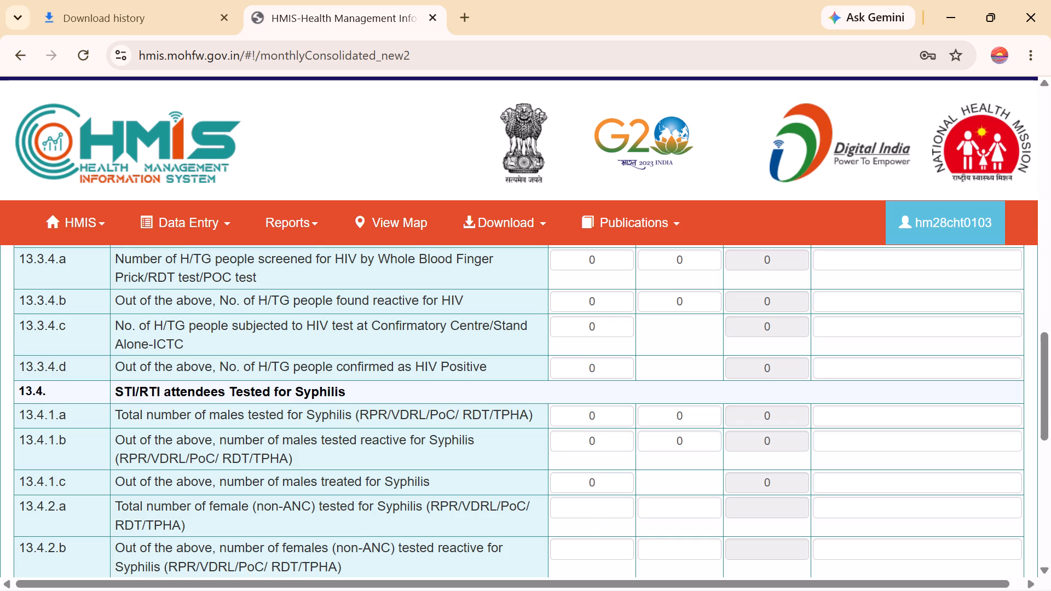
{"action": "left_click", "coordinate": [611, 507]}
{"action": "key", "text": "0"}
{"action": "left_click", "coordinate": [685, 506]}
{"action": "key", "text": "0"}
{"action": "scroll", "coordinate": [642, 520], "scroll_direction": "down", "scroll_amount": 2}
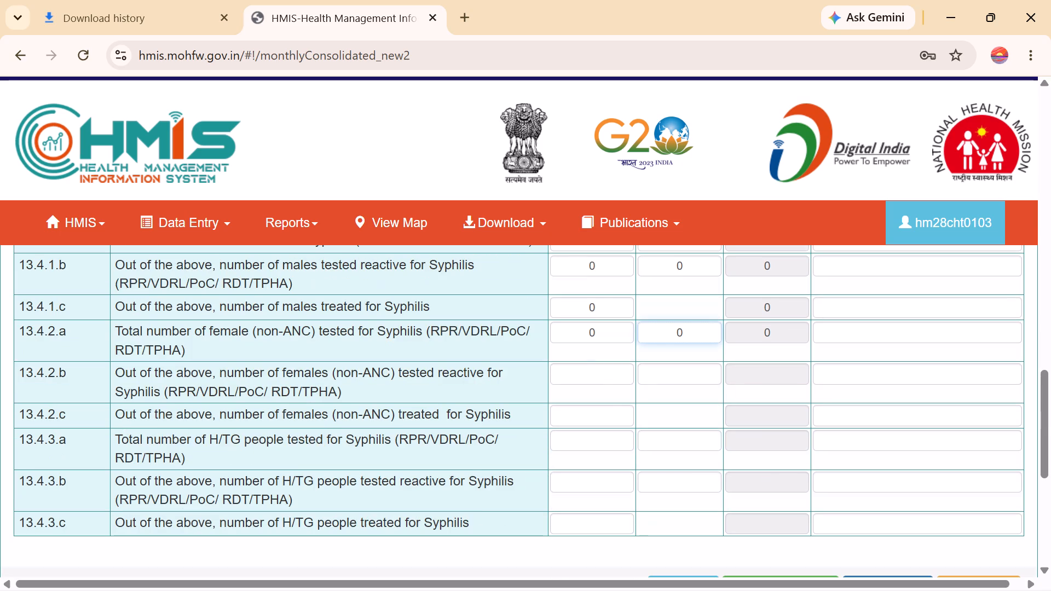
{"action": "left_click", "coordinate": [601, 376]}
{"action": "key", "text": "0"}
{"action": "left_click", "coordinate": [662, 374]}
{"action": "key", "text": "0"}
{"action": "left_click_drag", "start_coordinate": [597, 409], "coordinate": [616, 420]}
{"action": "key", "text": "0"}
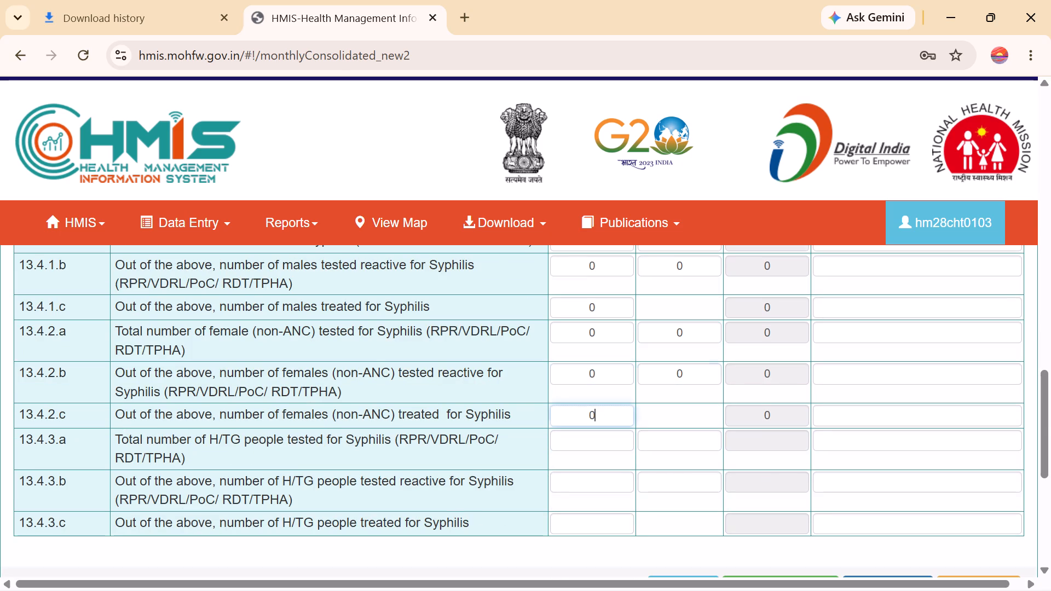
{"action": "left_click_drag", "start_coordinate": [616, 420], "coordinate": [633, 414]}
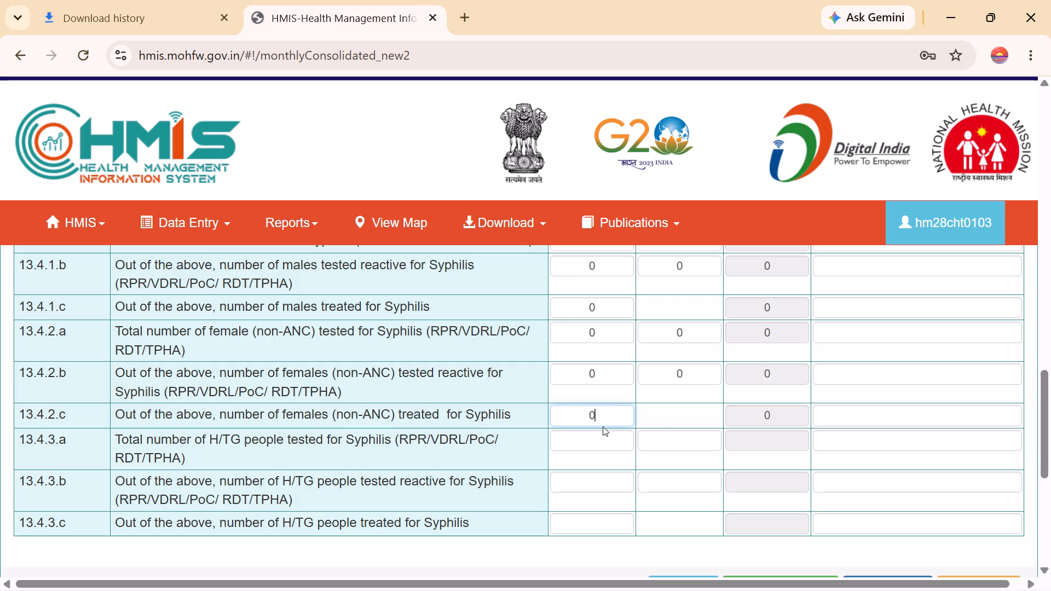
Enter 0 for the H/TG Syphilis indicators: both fields of 13.4.3.a and 13.4.3.b, and In-Facility 13.4.3.c.
{"action": "left_click", "coordinate": [588, 433]}
{"action": "key", "text": "0"}
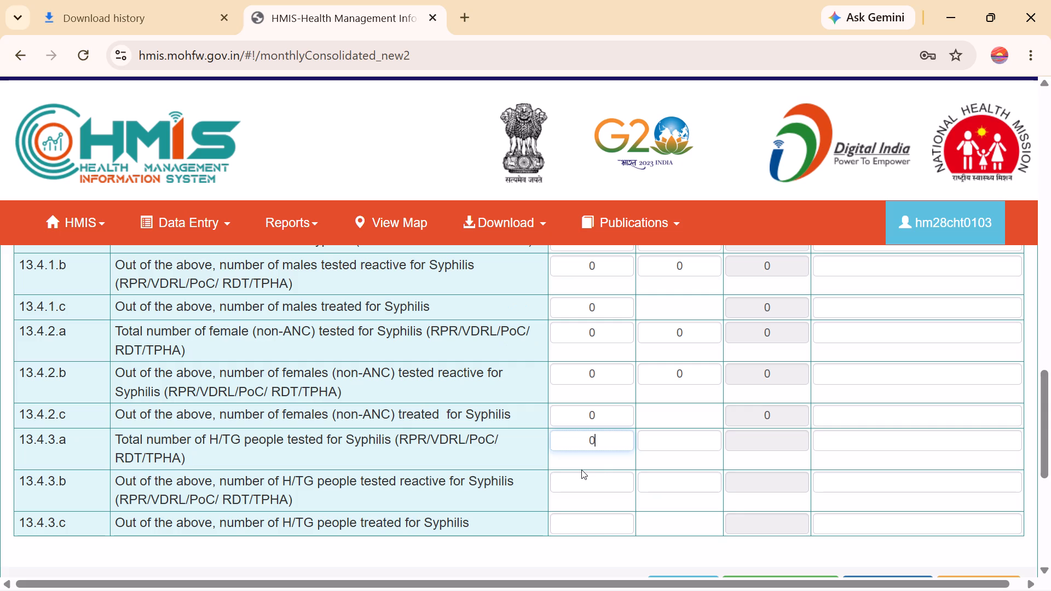
{"action": "left_click", "coordinate": [690, 441]}
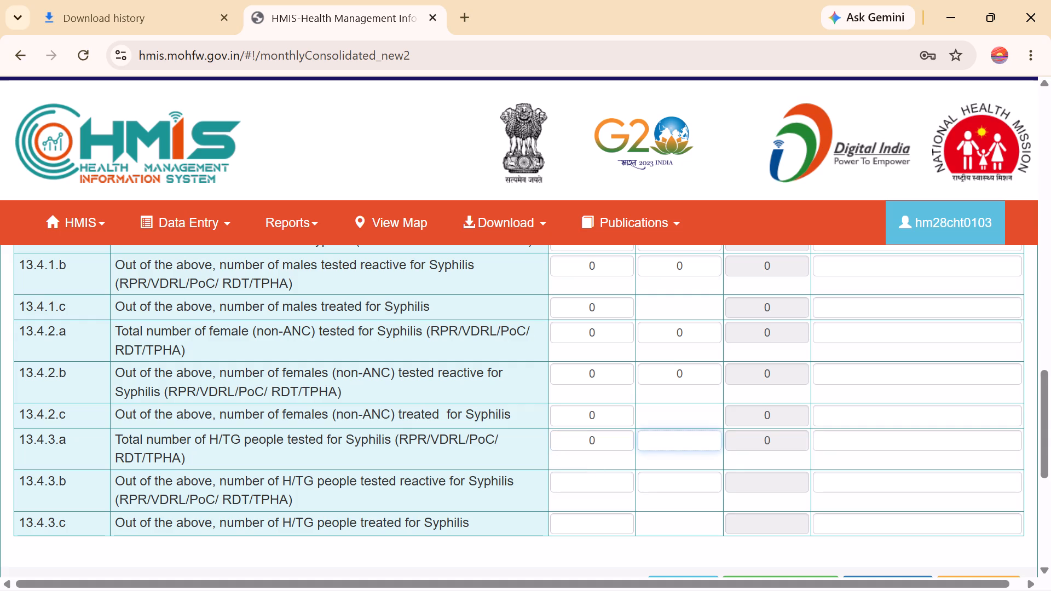
{"action": "key", "text": "0"}
{"action": "left_click_drag", "start_coordinate": [600, 490], "coordinate": [598, 495]}
{"action": "key", "text": "0"}
{"action": "left_click", "coordinate": [675, 481]}
{"action": "key", "text": "0"}
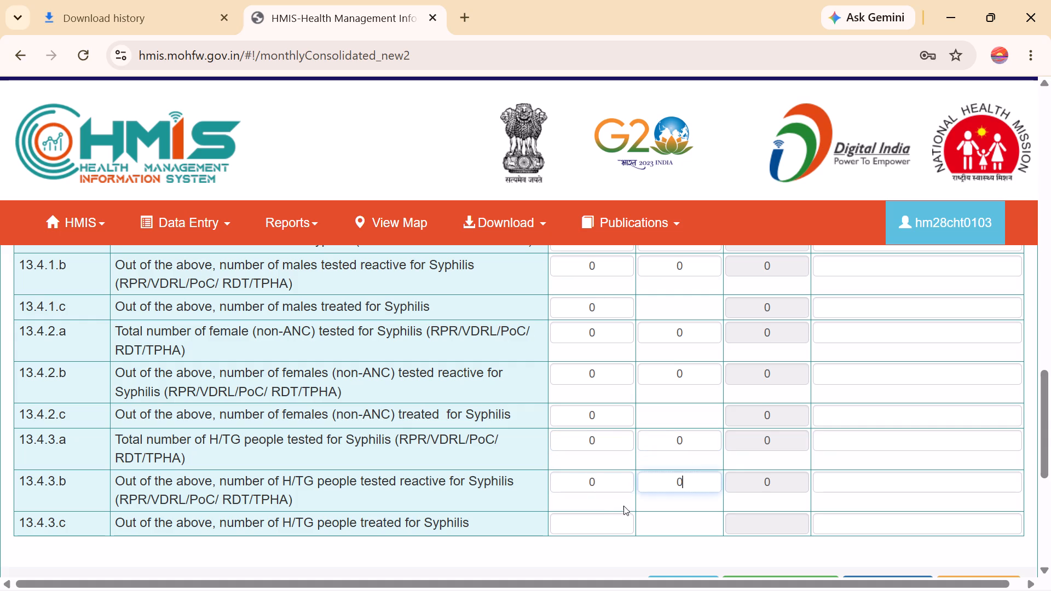
{"action": "left_click", "coordinate": [614, 508]}
{"action": "key", "text": "0"}
{"action": "left_click", "coordinate": [616, 524]}
{"action": "key", "text": "0"}
Open the Part-D M14 mortality details section.
{"action": "scroll", "coordinate": [643, 516], "scroll_direction": "up", "scroll_amount": 7}
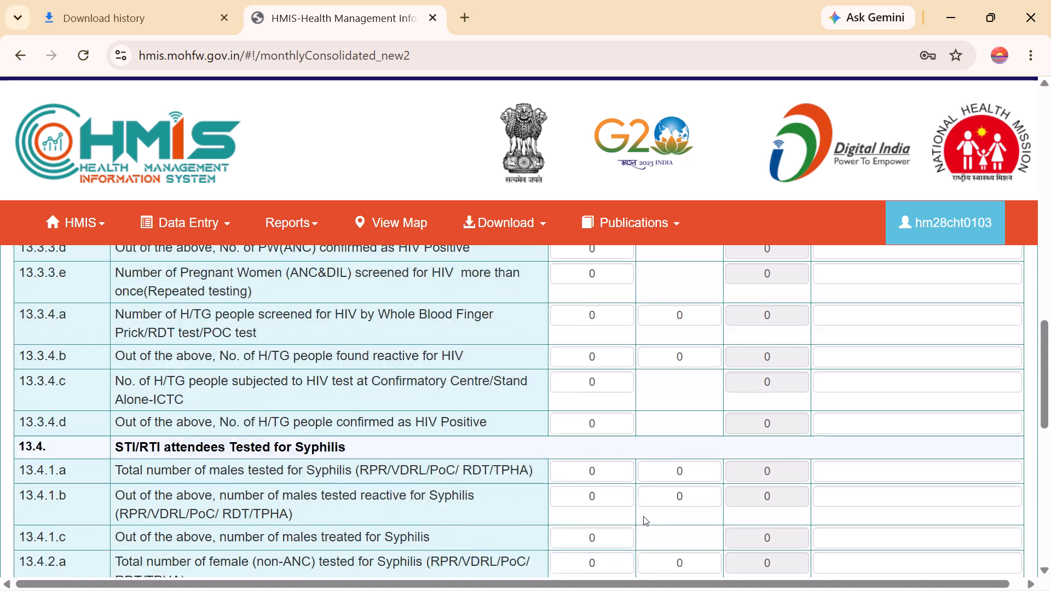
{"action": "scroll", "coordinate": [576, 508], "scroll_direction": "up", "scroll_amount": 10}
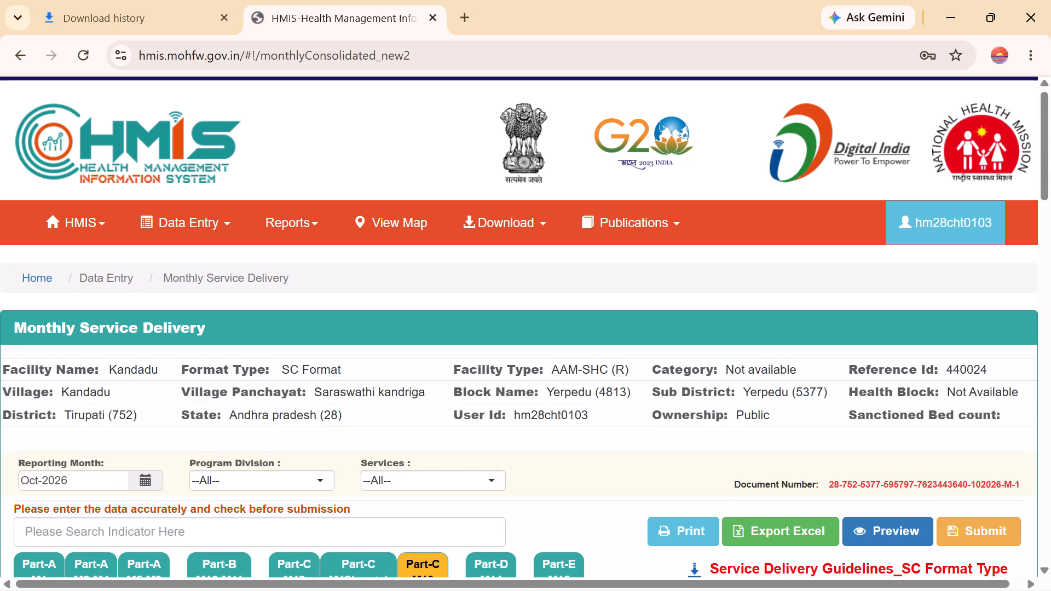
{"action": "scroll", "coordinate": [535, 502], "scroll_direction": "down", "scroll_amount": 2}
{"action": "left_click", "coordinate": [488, 403]}
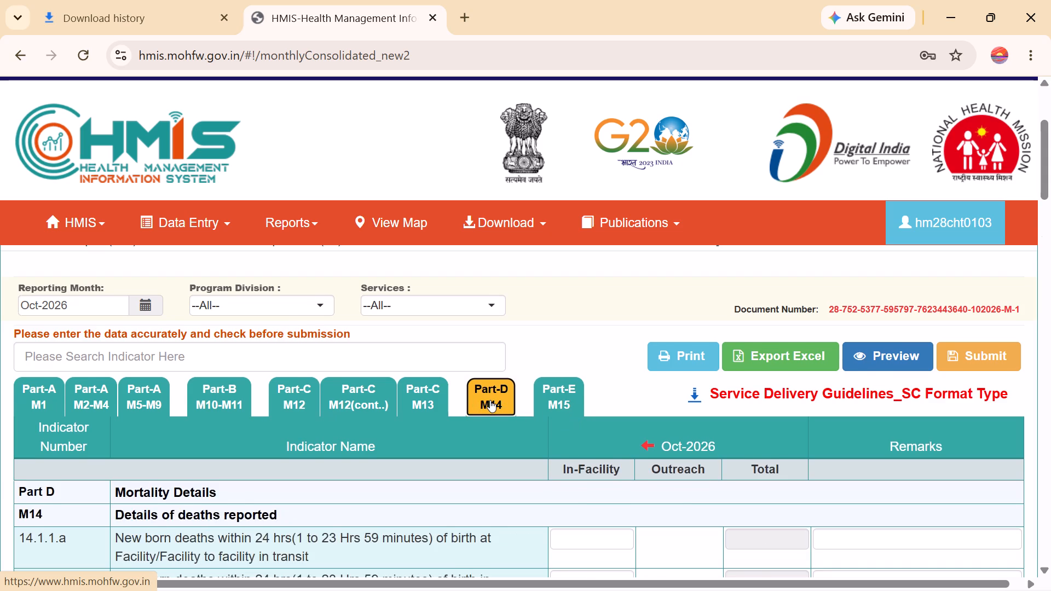
Enter 0 for newborn deaths within 24 hours (14.1.1.a, 14.1.1.b) and within 1 week (14.1.2.a, 14.1.2.b).
{"action": "scroll", "coordinate": [490, 400], "scroll_direction": "down", "scroll_amount": 1}
{"action": "left_click", "coordinate": [556, 435]}
{"action": "left_click", "coordinate": [585, 450]}
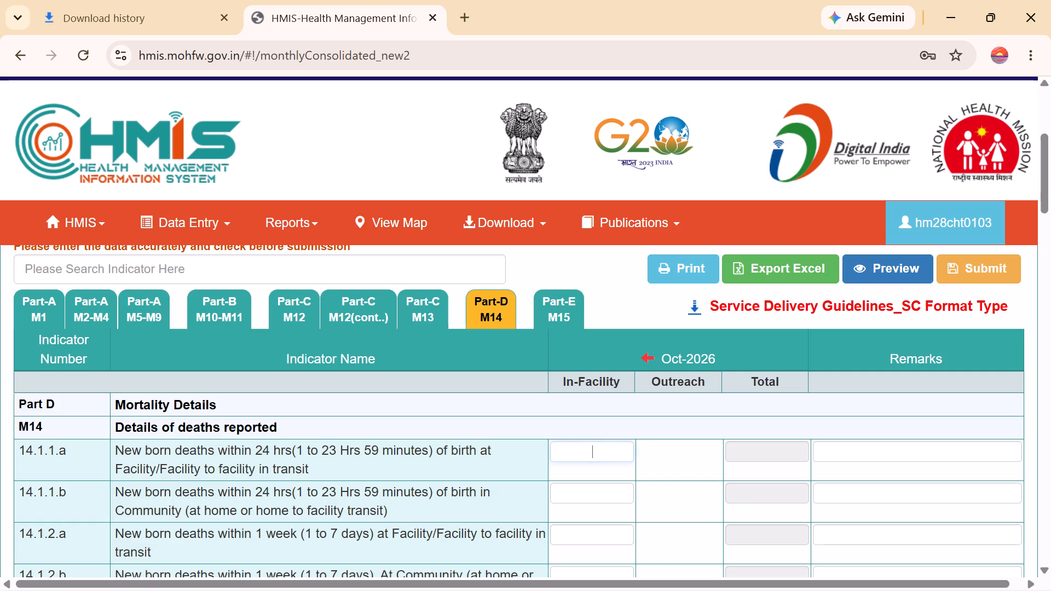
{"action": "key", "text": "0"}
{"action": "left_click", "coordinate": [583, 498]}
{"action": "key", "text": "0"}
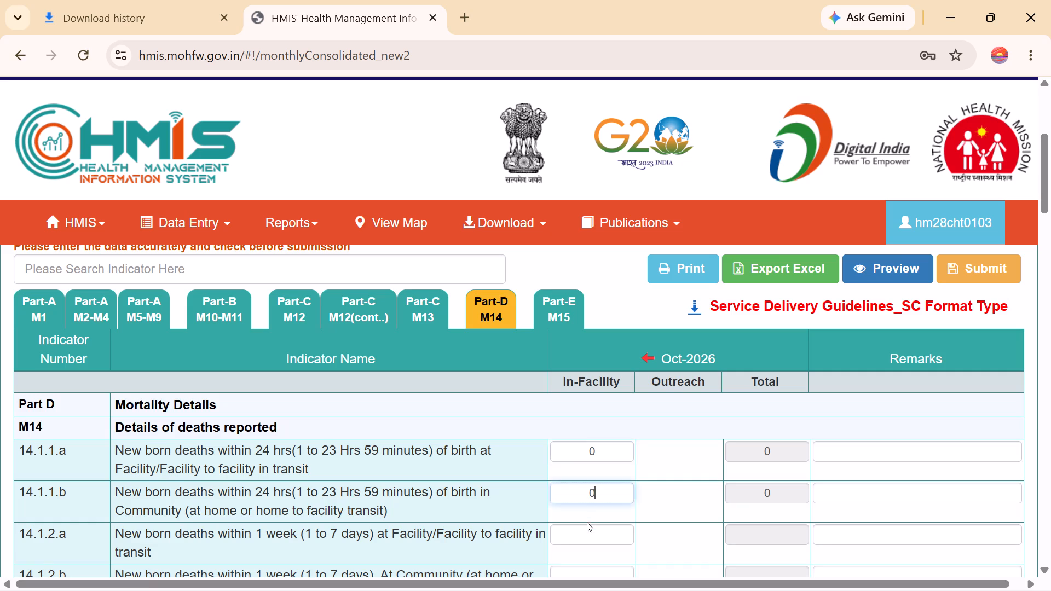
{"action": "left_click", "coordinate": [586, 531]}
{"action": "key", "text": "0"}
{"action": "scroll", "coordinate": [594, 552], "scroll_direction": "down", "scroll_amount": 2}
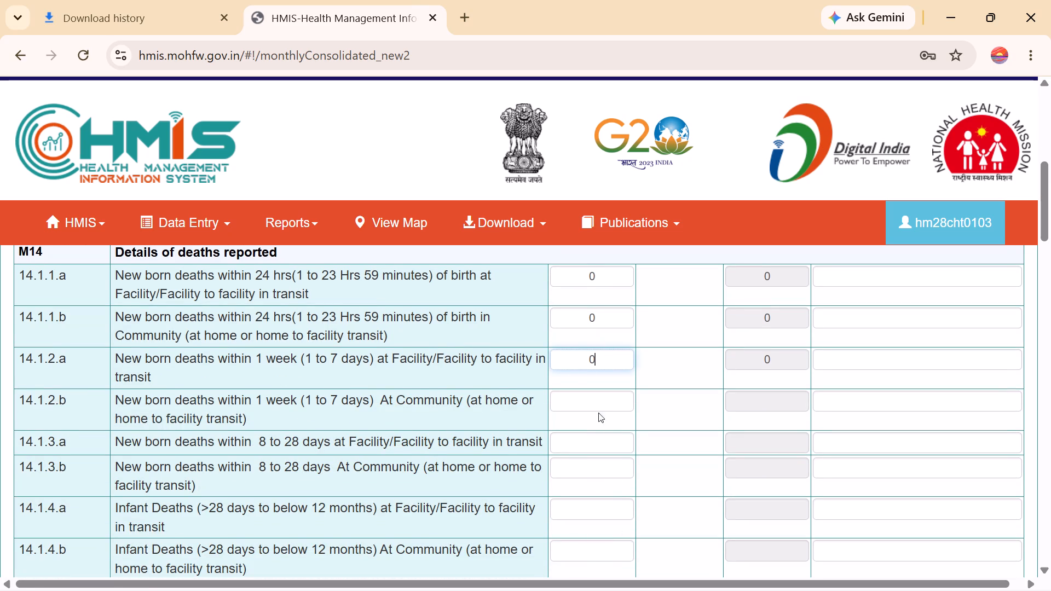
{"action": "left_click", "coordinate": [596, 404]}
{"action": "key", "text": "0"}
Enter 0 for newborn deaths within 8 to 28 days (14.1.3.a, 14.1.3.b) and infant deaths (14.1.4.a, 14.1.4.b).
{"action": "left_click", "coordinate": [592, 436]}
{"action": "key", "text": "0"}
{"action": "left_click_drag", "start_coordinate": [592, 470], "coordinate": [582, 489]}
{"action": "key", "text": "0"}
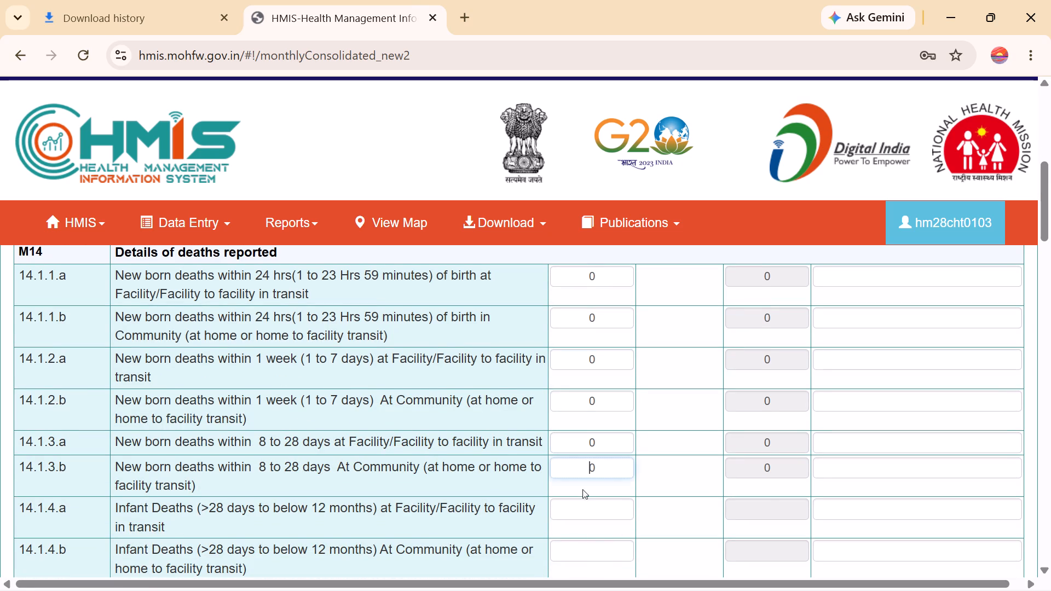
{"action": "left_click_drag", "start_coordinate": [582, 489], "coordinate": [580, 506]}
{"action": "left_click", "coordinate": [580, 506]}
{"action": "key", "text": "0"}
{"action": "left_click", "coordinate": [594, 548]}
{"action": "key", "text": "0"}
Enter 0 for neonatal deaths by cause: In-Facility for 14.2.1 to 14.2.3, and both In-Facility and Outreach for other causes (14.2.4).
{"action": "scroll", "coordinate": [597, 551], "scroll_direction": "down", "scroll_amount": 1}
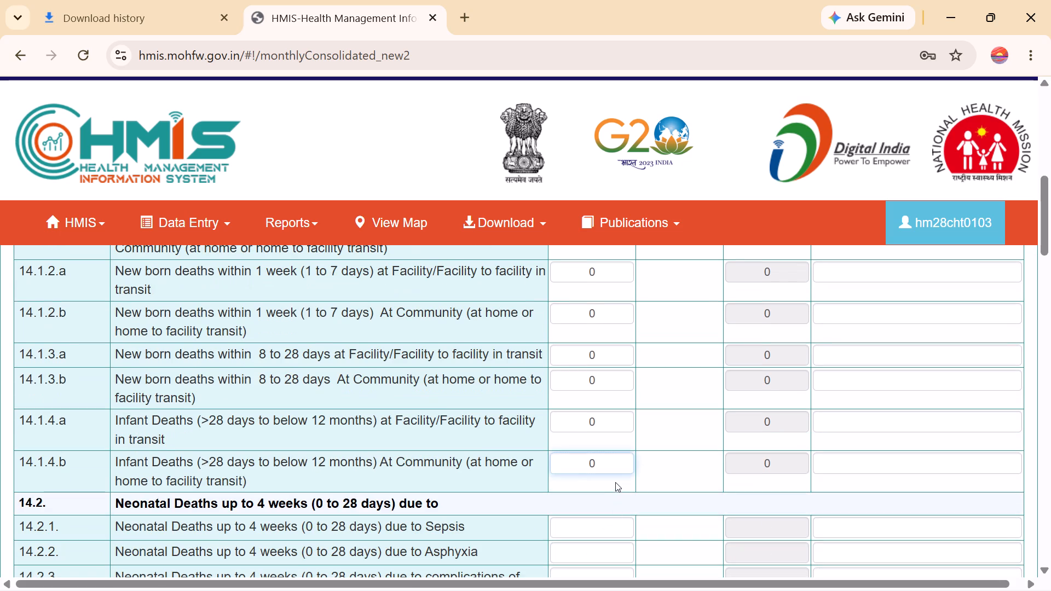
{"action": "left_click", "coordinate": [595, 535]}
{"action": "key", "text": "0"}
{"action": "left_click", "coordinate": [590, 559]}
{"action": "key", "text": "0"}
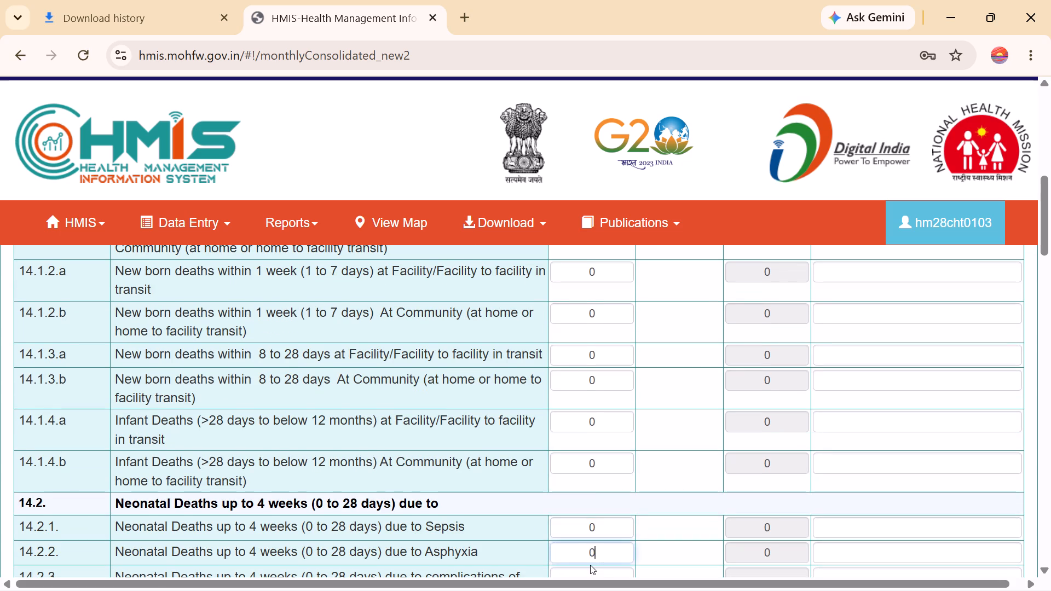
{"action": "scroll", "coordinate": [590, 564], "scroll_direction": "down", "scroll_amount": 2}
{"action": "left_click", "coordinate": [597, 389]}
{"action": "key", "text": "0"}
{"action": "left_click", "coordinate": [592, 406]}
{"action": "key", "text": "0"}
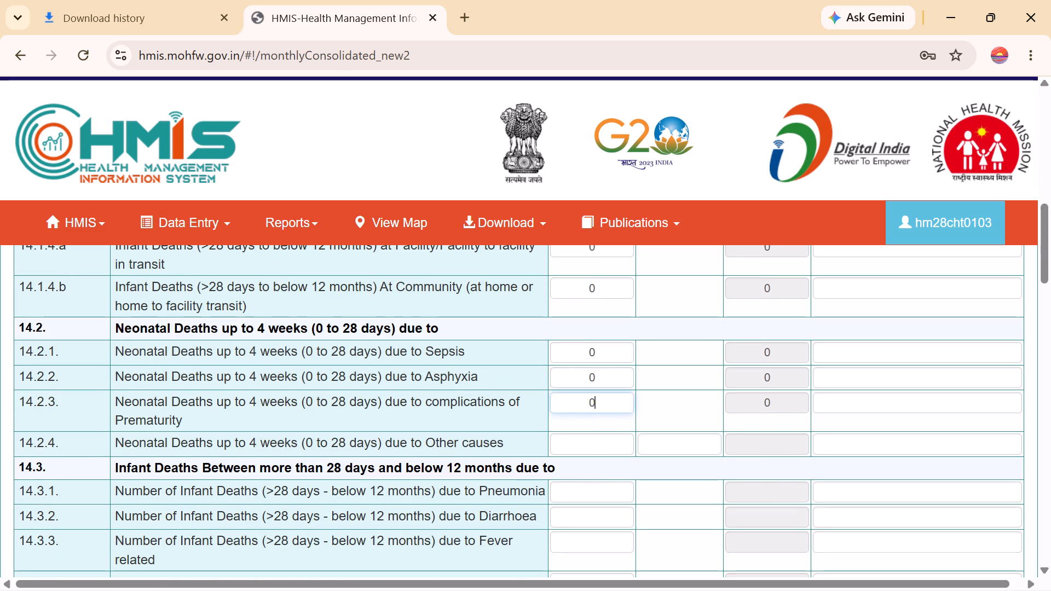
{"action": "left_click", "coordinate": [588, 445]}
{"action": "key", "text": "0"}
{"action": "left_click", "coordinate": [655, 441]}
{"action": "key", "text": "0"}
Enter 0 for infant deaths due to Pneumonia (14.3.1), Diarrhoea (14.3.2) and Fever related causes (14.3.3).
{"action": "left_click", "coordinate": [598, 492]}
{"action": "key", "text": "0"}
{"action": "left_click", "coordinate": [587, 518]}
{"action": "key", "text": "0"}
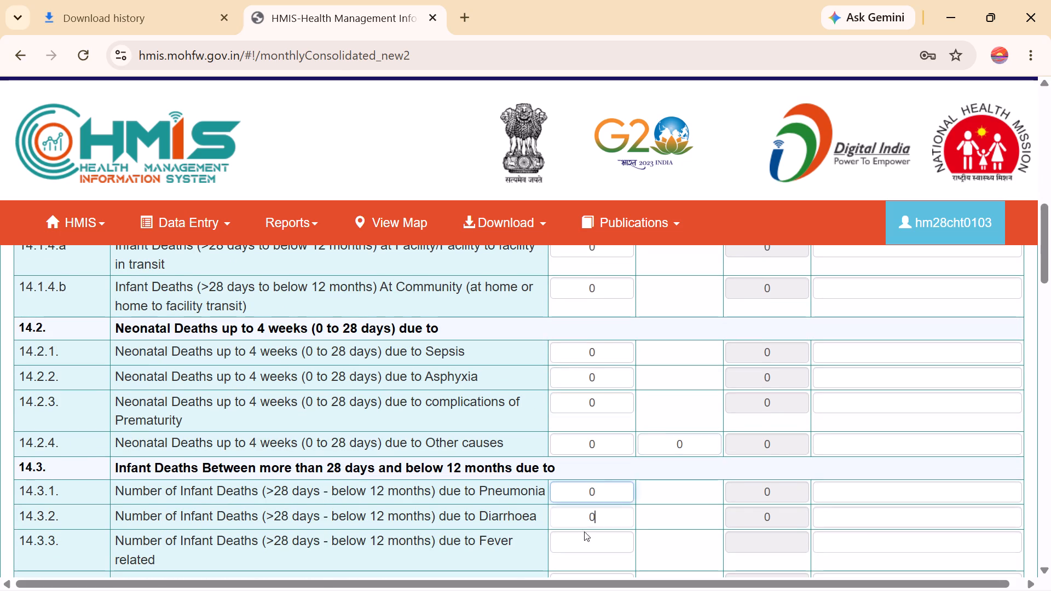
{"action": "left_click", "coordinate": [580, 543]}
{"action": "key", "text": "0"}
Enter 0 for infant deaths due to Measles (14.3.4) and in both fields for infant deaths due to Others (14.3.5).
{"action": "scroll", "coordinate": [584, 543], "scroll_direction": "down", "scroll_amount": 2}
{"action": "left_click_drag", "start_coordinate": [584, 403], "coordinate": [585, 421]}
{"action": "key", "text": "0"}
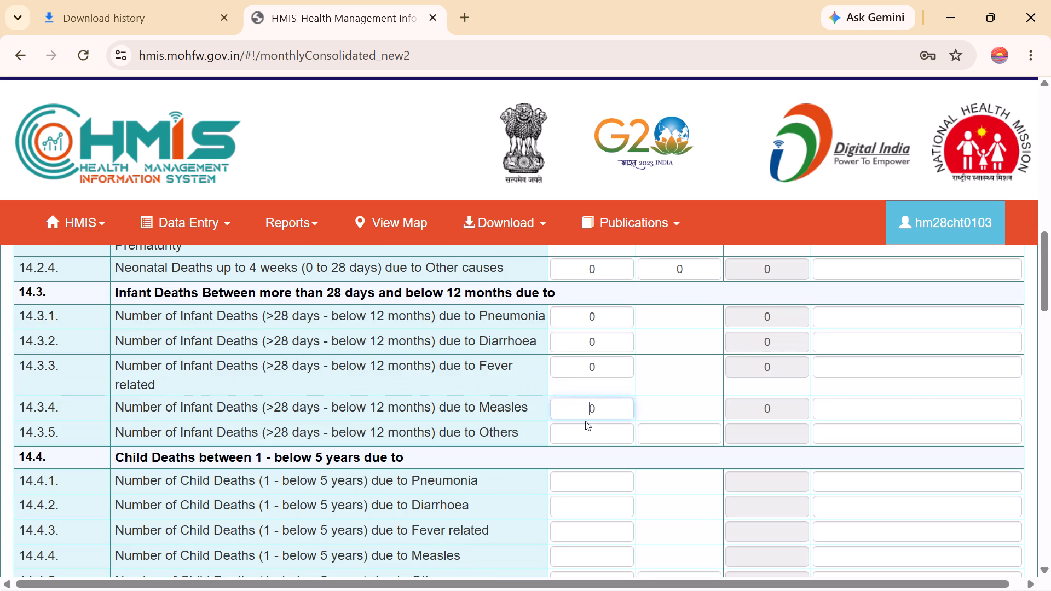
{"action": "left_click_drag", "start_coordinate": [585, 421], "coordinate": [586, 424]}
{"action": "key", "text": "0"}
{"action": "left_click", "coordinate": [620, 434]}
{"action": "key", "text": "0"}
{"action": "left_click", "coordinate": [664, 436]}
{"action": "key", "text": "0"}
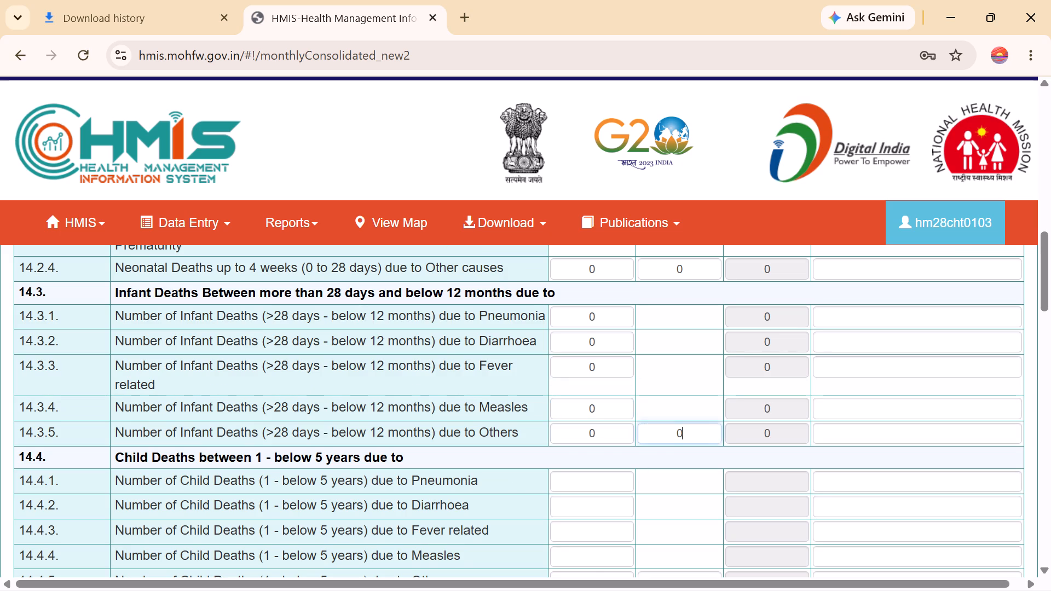
Enter 0 for child deaths (1 to below 5 years) by cause, 14.4.1 to 14.4.5, including Outreach for Others.
{"action": "left_click", "coordinate": [578, 490]}
{"action": "key", "text": "0"}
{"action": "left_click", "coordinate": [586, 513]}
{"action": "key", "text": "0"}
{"action": "left_click", "coordinate": [585, 528]}
{"action": "key", "text": "0"}
{"action": "scroll", "coordinate": [592, 522], "scroll_direction": "down", "scroll_amount": 3}
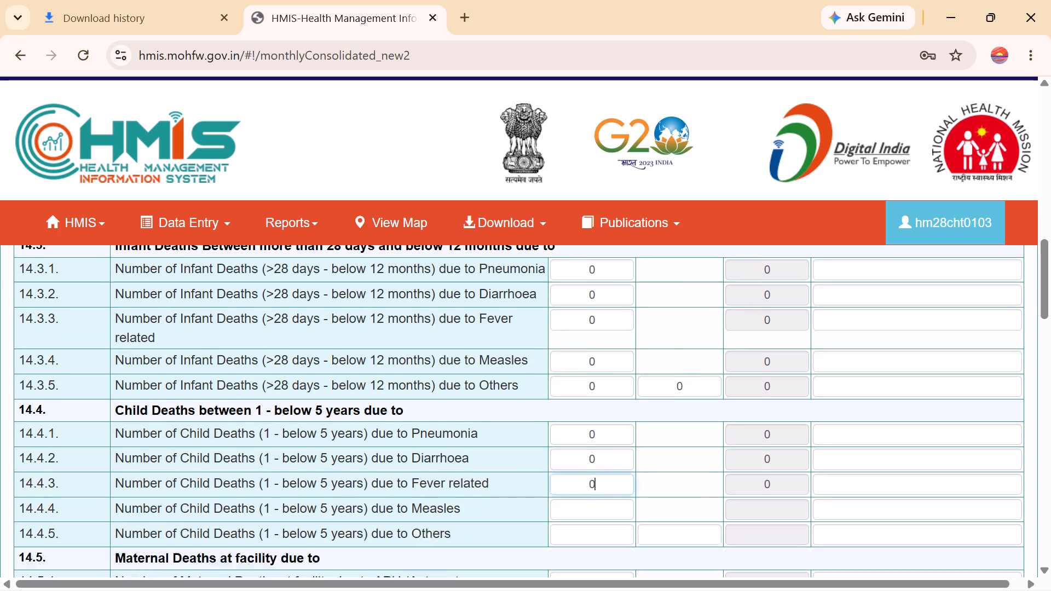
{"action": "left_click", "coordinate": [598, 291]}
{"action": "key", "text": "0"}
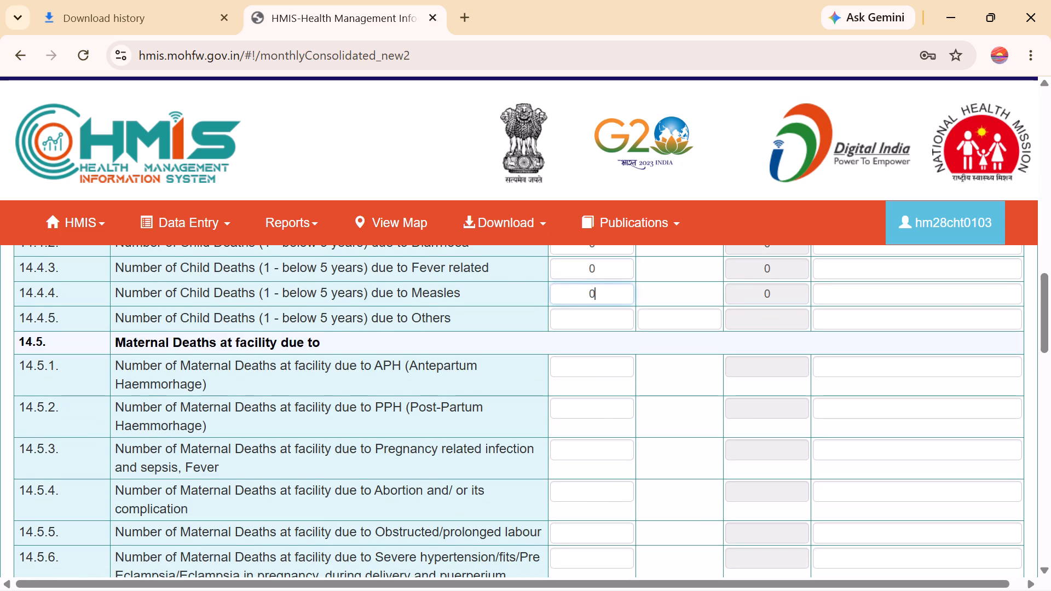
{"action": "left_click", "coordinate": [599, 304]}
{"action": "left_click", "coordinate": [594, 328]}
{"action": "key", "text": "0"}
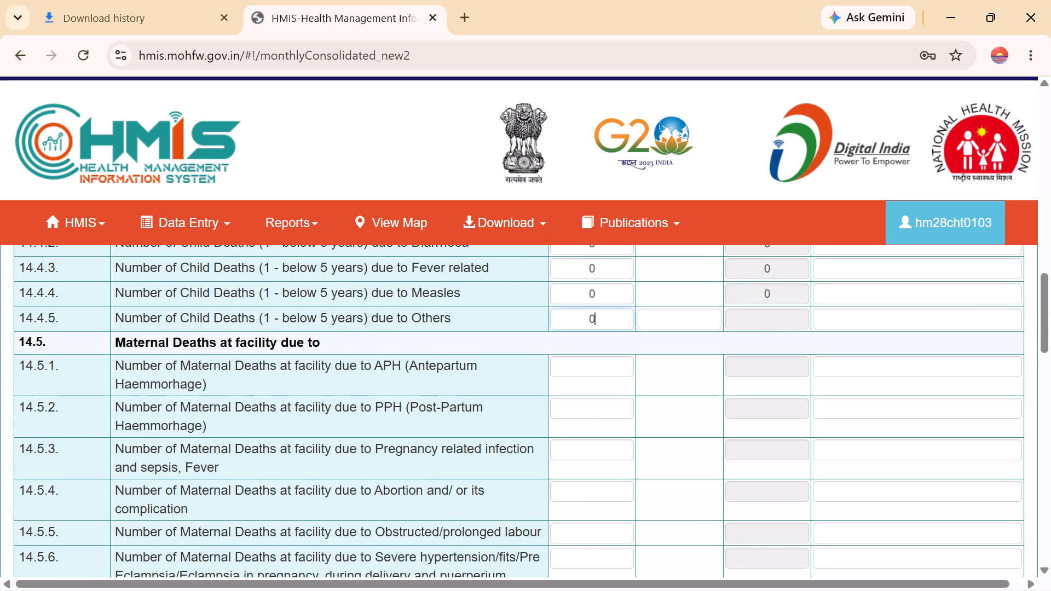
{"action": "left_click", "coordinate": [657, 326]}
{"action": "key", "text": "0"}
Enter 0 for facility maternal deaths due to APH, PPH, pregnancy related infection and abortion complications (14.5.1 to 14.5.4).
{"action": "left_click", "coordinate": [586, 378]}
{"action": "key", "text": "0"}
{"action": "left_click", "coordinate": [587, 409]}
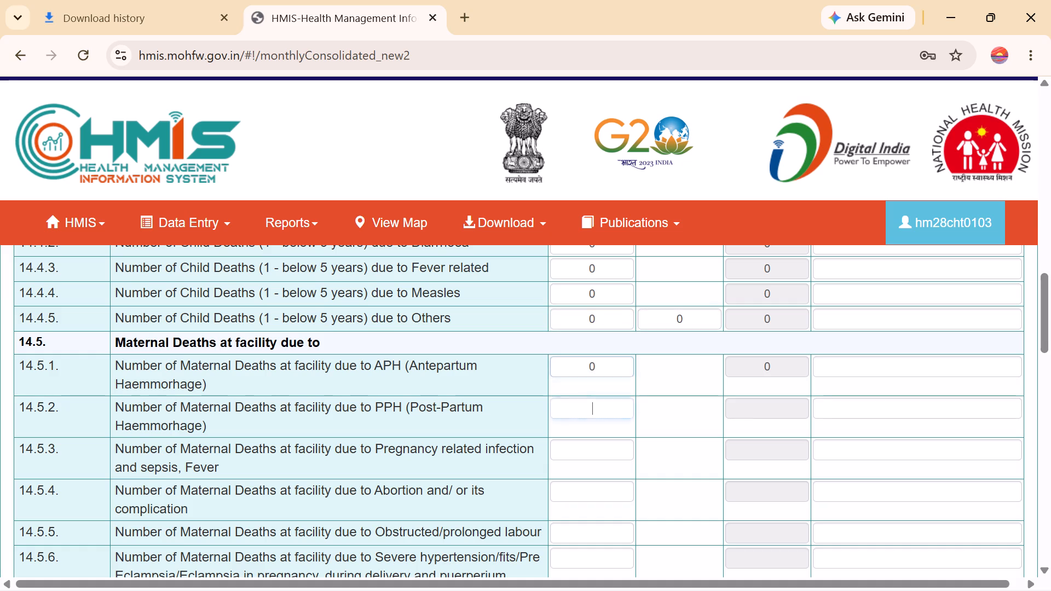
{"action": "key", "text": "0"}
{"action": "left_click", "coordinate": [586, 447]}
{"action": "key", "text": "0"}
{"action": "left_click", "coordinate": [589, 480]}
{"action": "key", "text": "0"}
{"action": "left_click", "coordinate": [592, 495]}
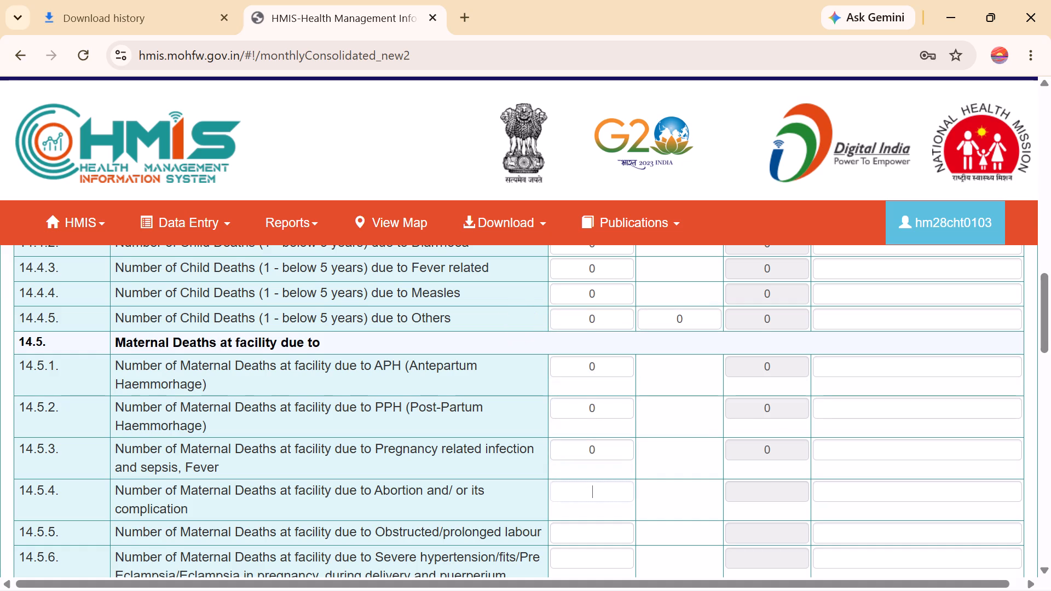
{"action": "key", "text": "0"}
Enter 0 for facility maternal deaths due to obstructed labour, severe hypertension/eclampsia and other/unknown causes (14.5.5 to 14.5.7).
{"action": "scroll", "coordinate": [592, 495], "scroll_direction": "down", "scroll_amount": 1}
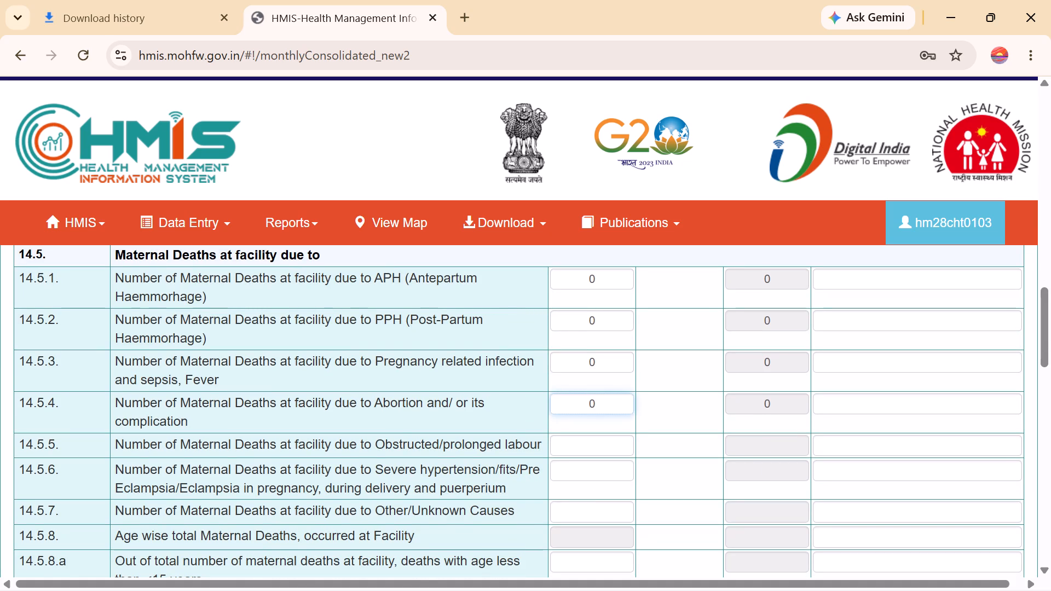
{"action": "left_click", "coordinate": [604, 454]}
{"action": "key", "text": "0"}
{"action": "left_click", "coordinate": [586, 480]}
{"action": "key", "text": "0"}
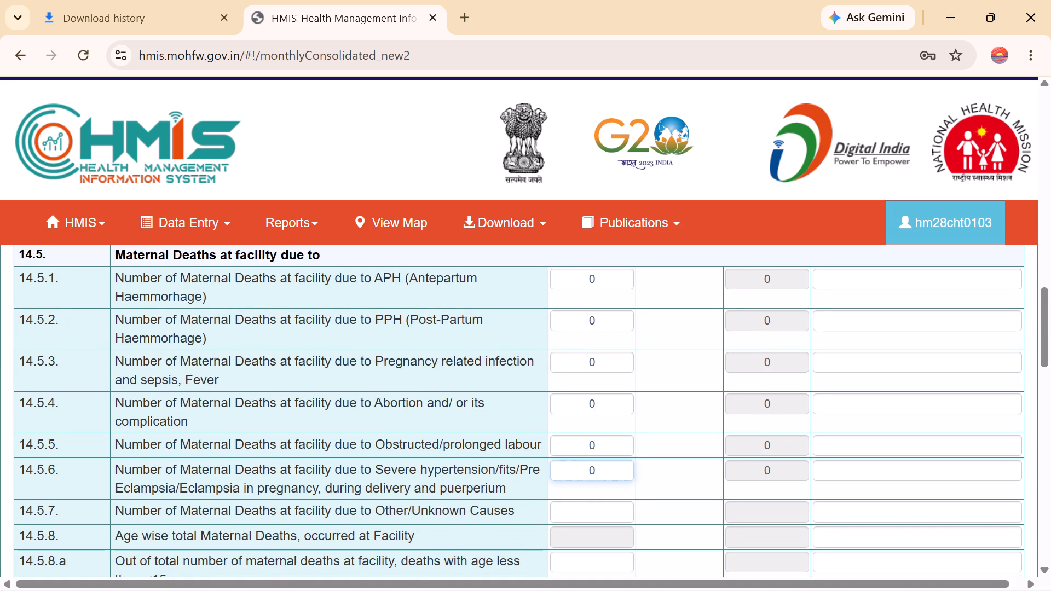
{"action": "left_click", "coordinate": [590, 506]}
{"action": "key", "text": "0"}
Enter 0 for each age group of maternal deaths at facility (14.5.8.a to 14.5.8.d).
{"action": "scroll", "coordinate": [593, 506], "scroll_direction": "down", "scroll_amount": 3}
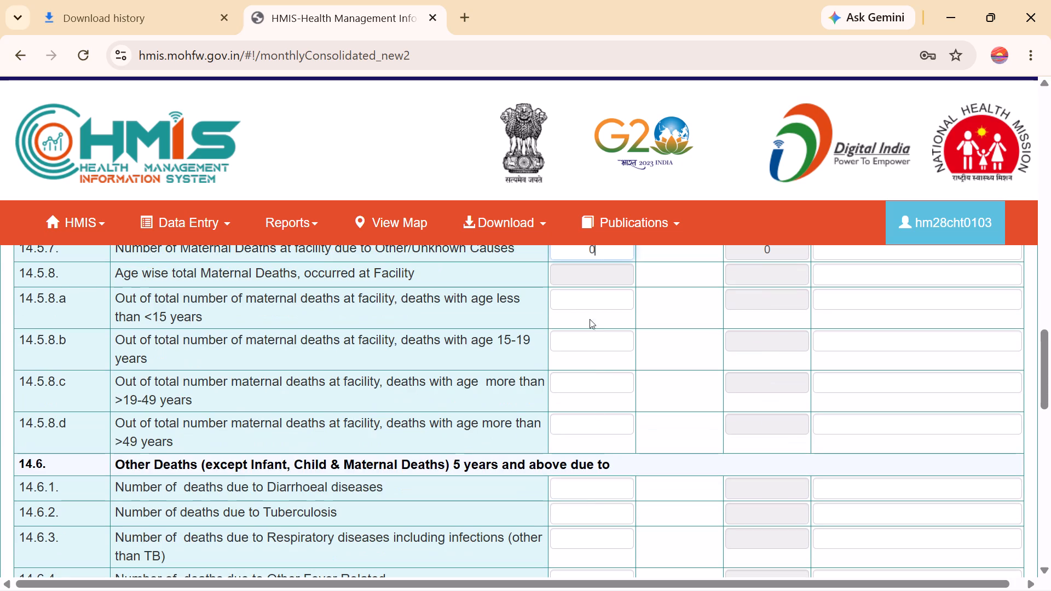
{"action": "left_click", "coordinate": [591, 309]}
{"action": "key", "text": "0"}
{"action": "left_click_drag", "start_coordinate": [588, 325], "coordinate": [587, 350]}
{"action": "key", "text": "0"}
{"action": "key", "text": "0"}
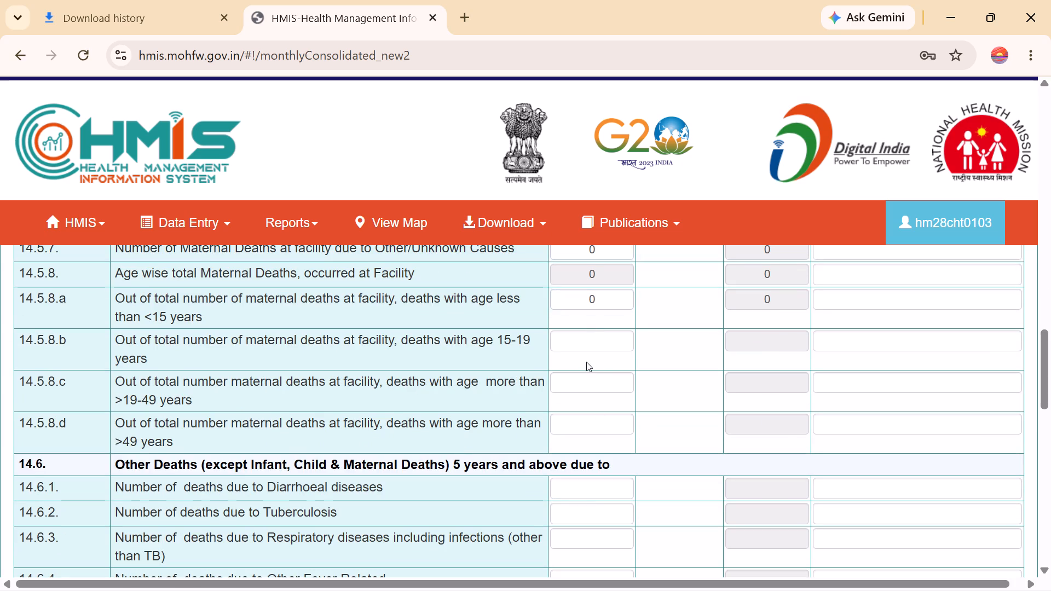
{"action": "left_click", "coordinate": [590, 350]}
{"action": "key", "text": "0"}
{"action": "left_click", "coordinate": [593, 383]}
{"action": "key", "text": "0"}
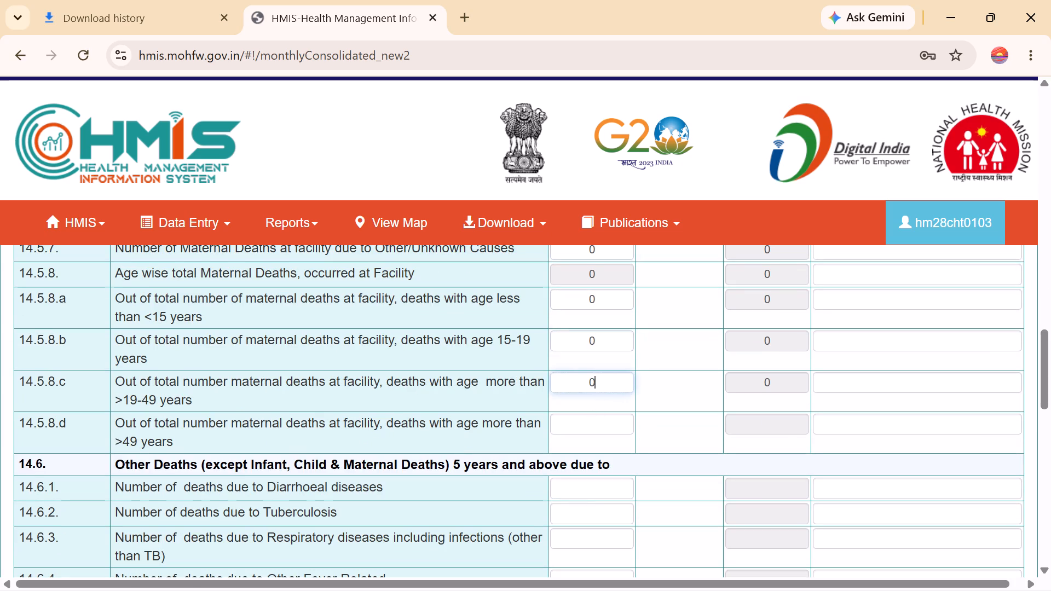
{"action": "left_click", "coordinate": [592, 414]}
{"action": "key", "text": "0"}
Enter 0 for other deaths due to diarrhoeal diseases, tuberculosis, respiratory diseases and other fever related causes (14.6.1 to 14.6.4).
{"action": "scroll", "coordinate": [592, 417], "scroll_direction": "down", "scroll_amount": 2}
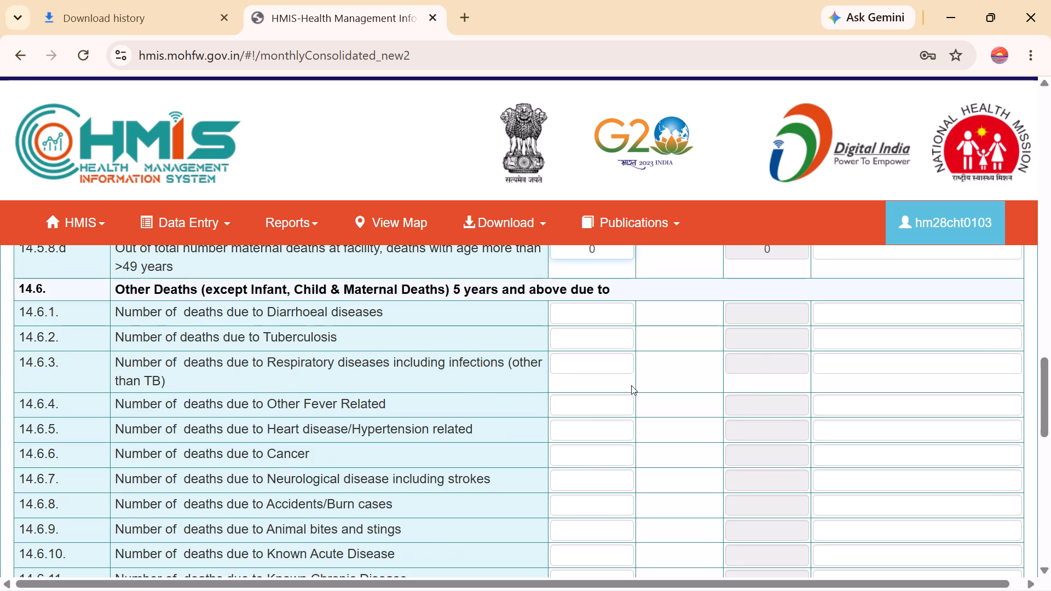
{"action": "left_click", "coordinate": [594, 307]}
{"action": "key", "text": "0"}
{"action": "left_click", "coordinate": [580, 338]}
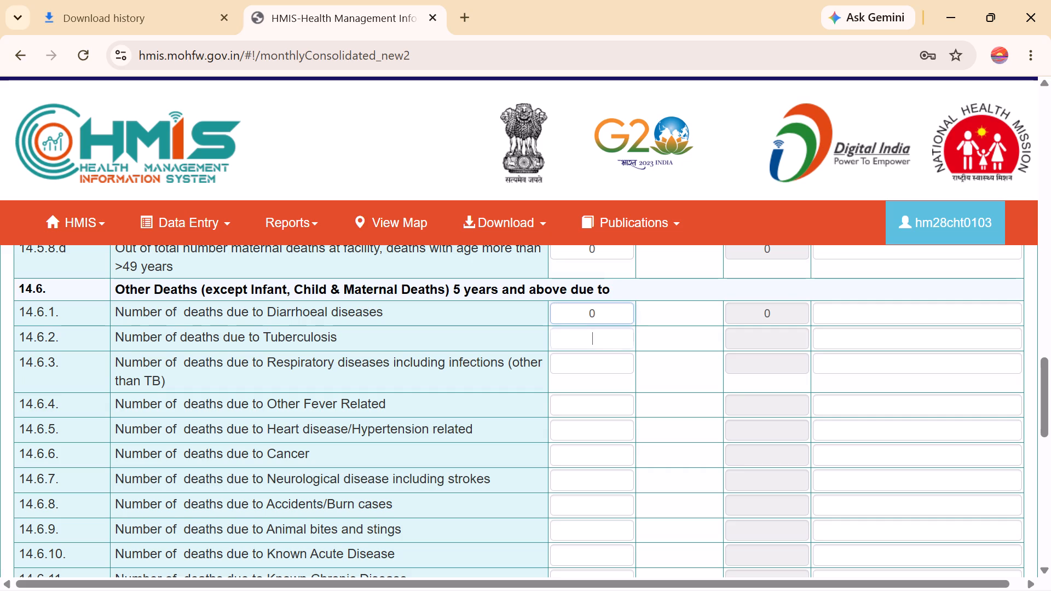
{"action": "key", "text": "0"}
{"action": "left_click", "coordinate": [582, 358]}
{"action": "key", "text": "0"}
{"action": "left_click", "coordinate": [578, 396]}
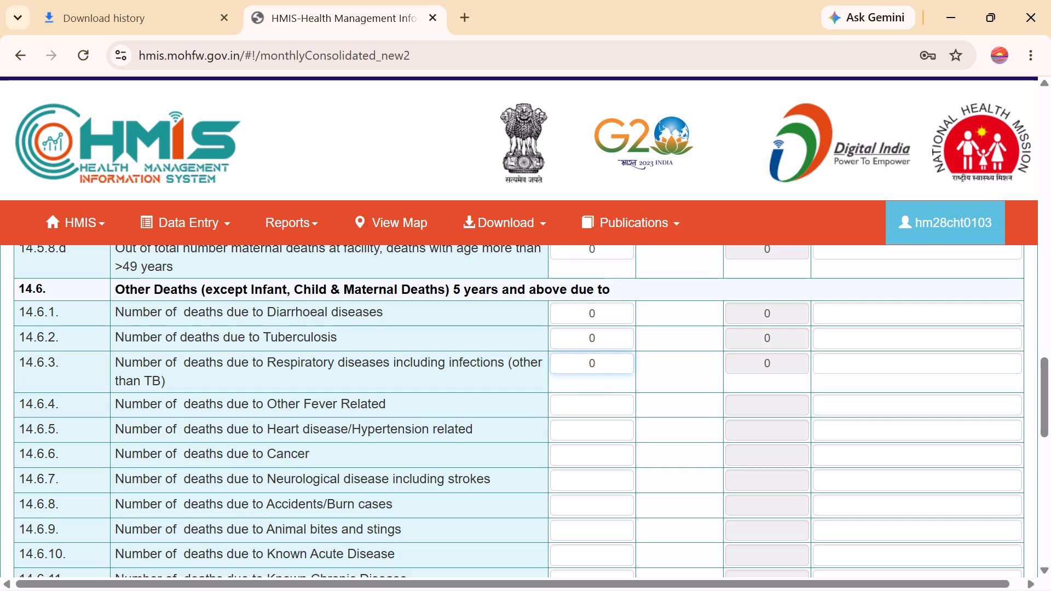
{"action": "key", "text": "0"}
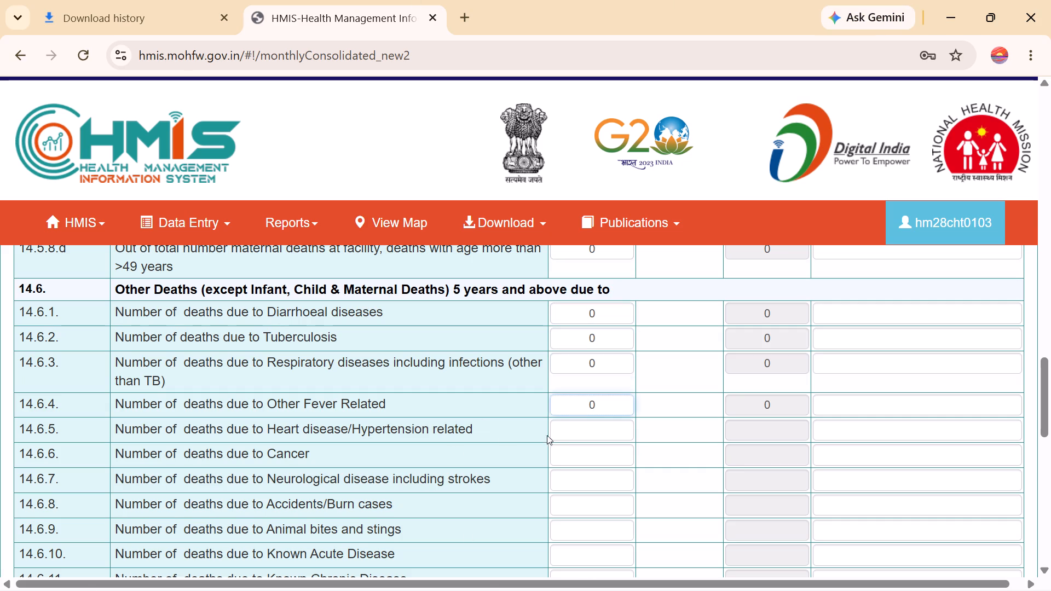
Enter 0 for deaths due to heart disease/hypertension, cancer, neurological disease and accidents/burn cases (14.6.5 to 14.6.8).
{"action": "left_click", "coordinate": [585, 424]}
{"action": "key", "text": "0"}
{"action": "left_click", "coordinate": [584, 464]}
{"action": "key", "text": "0"}
{"action": "left_click", "coordinate": [606, 487]}
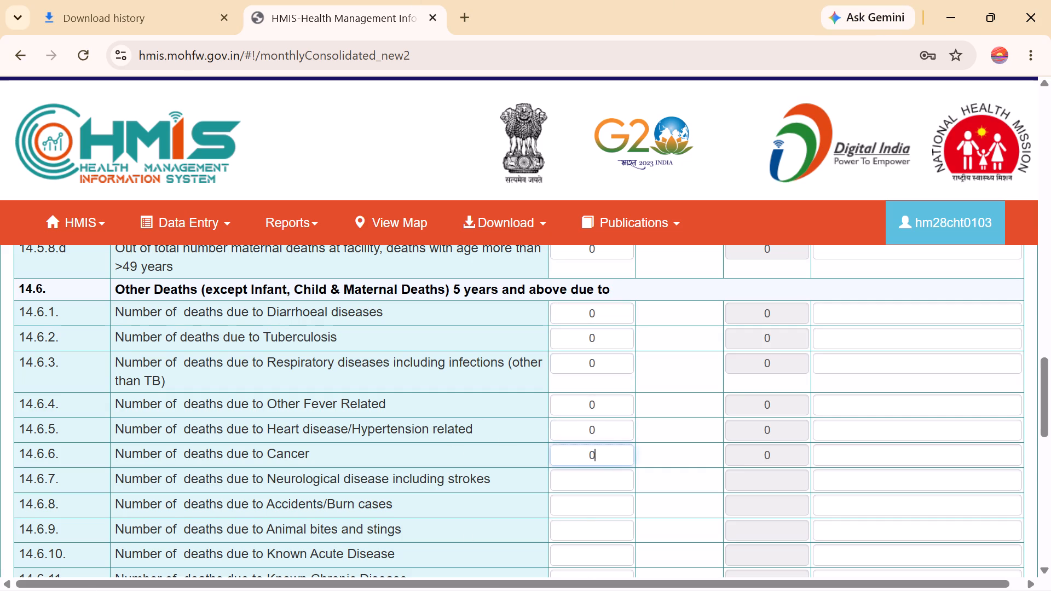
{"action": "key", "text": "0"}
{"action": "left_click", "coordinate": [584, 518]}
{"action": "key", "text": "0"}
{"action": "left_click_drag", "start_coordinate": [607, 506], "coordinate": [601, 532]}
{"action": "key", "text": "0"}
{"action": "key", "text": "0"}
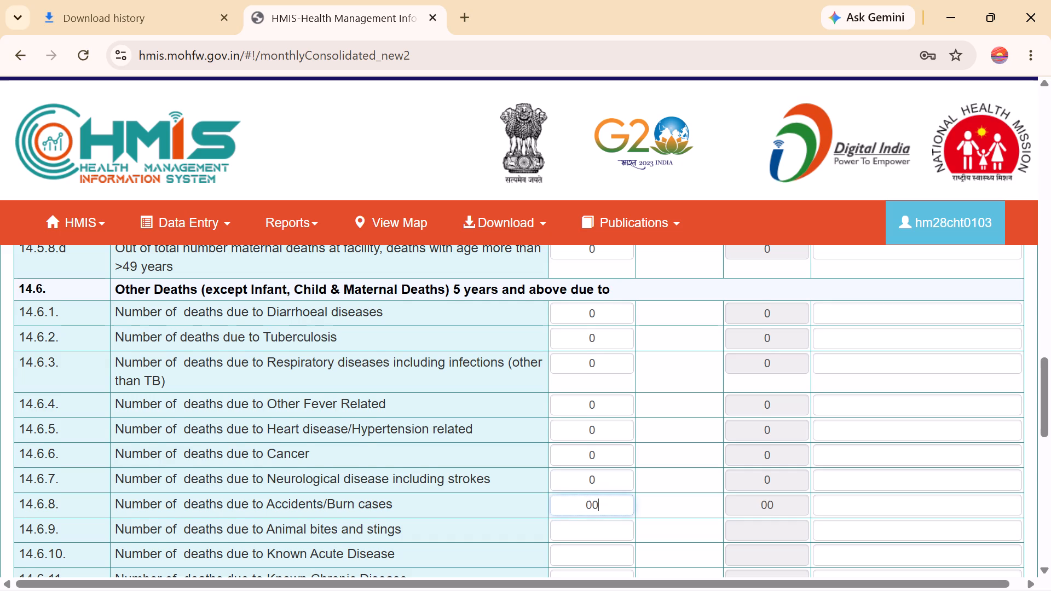
Enter 0 for deaths due to animal bites and stings, known acute disease and known chronic disease (14.6.9 to 14.6.11).
{"action": "scroll", "coordinate": [601, 532], "scroll_direction": "down", "scroll_amount": 2}
{"action": "left_click", "coordinate": [589, 358]}
{"action": "key", "text": "0"}
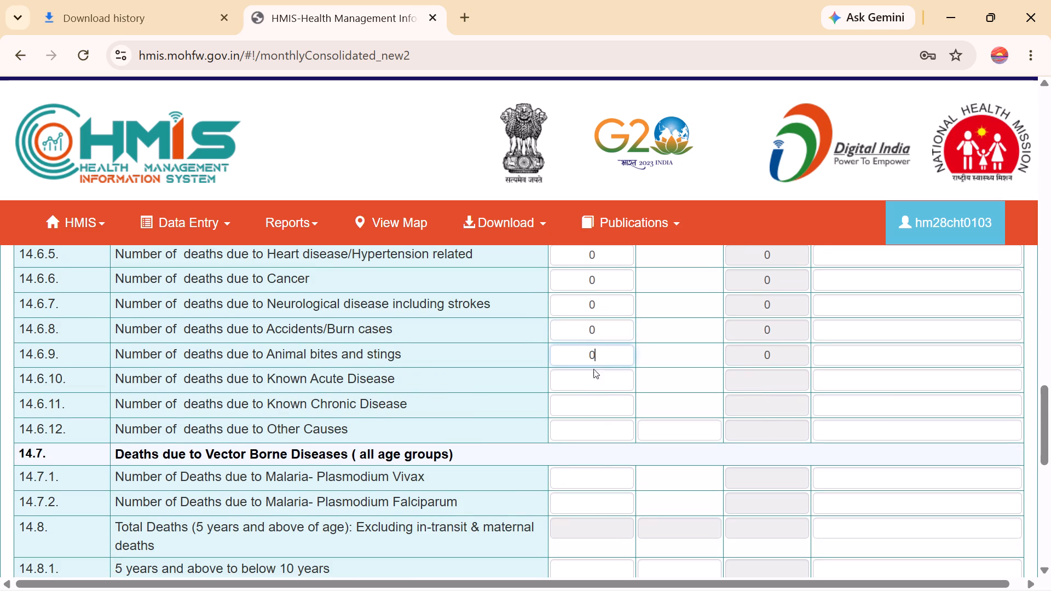
{"action": "left_click", "coordinate": [594, 374]}
{"action": "key", "text": "0"}
{"action": "left_click", "coordinate": [602, 413]}
{"action": "key", "text": "0"}
For deaths due to Other Causes (14.6.12), enter 2 in Outreach and 0 in In-Facility.
{"action": "left_click", "coordinate": [597, 435]}
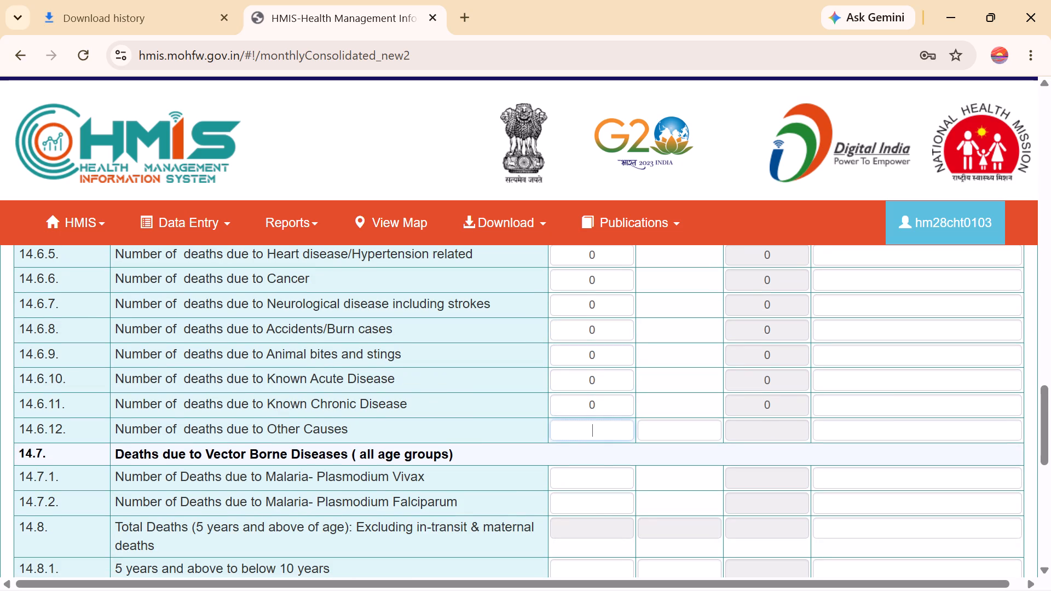
{"action": "left_click", "coordinate": [675, 424]}
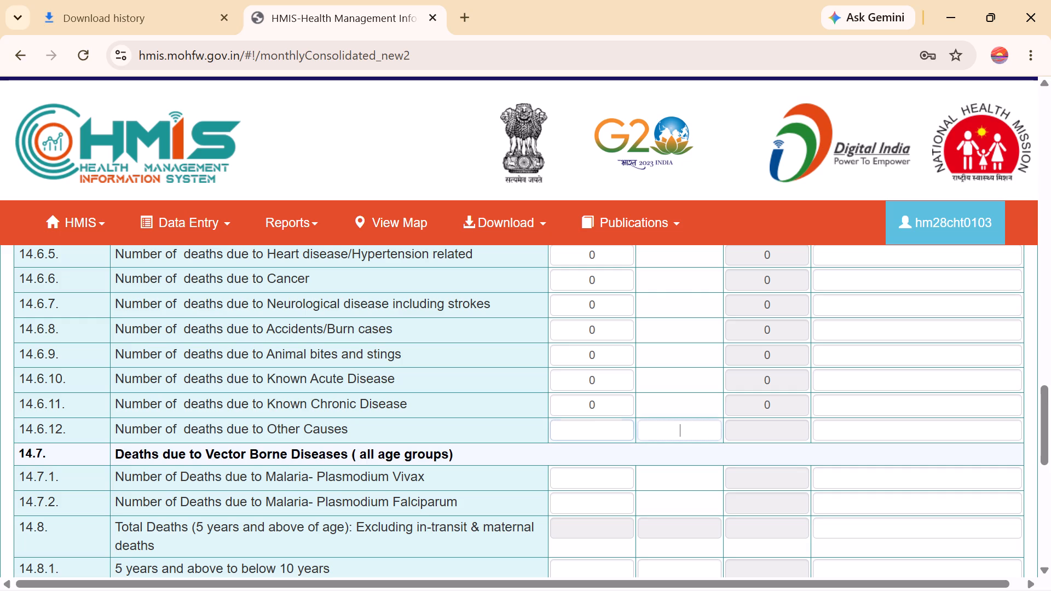
{"action": "key", "text": "2"}
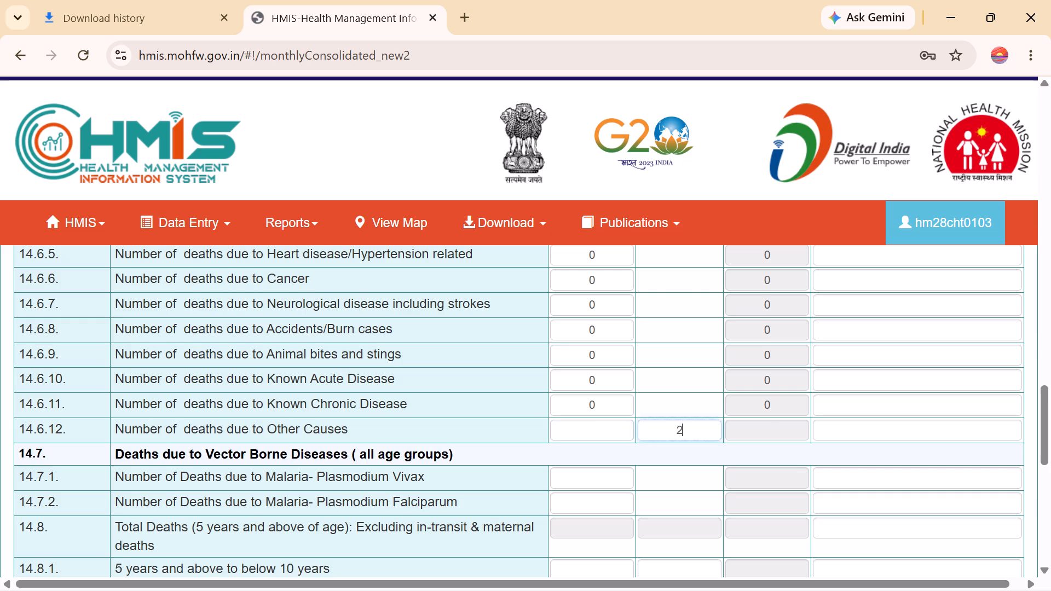
{"action": "left_click", "coordinate": [598, 441]}
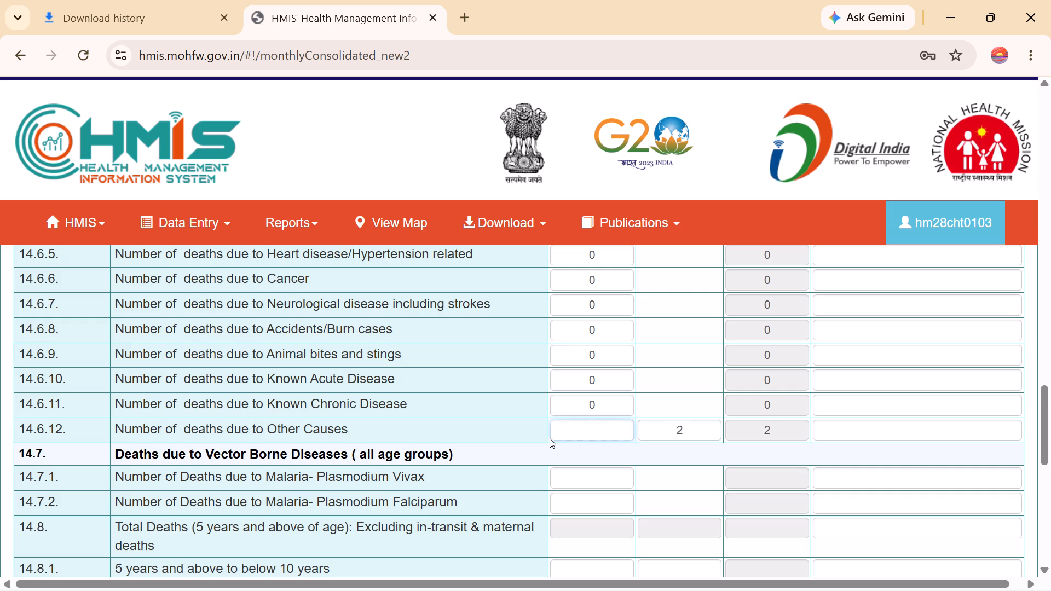
{"action": "key", "text": "0"}
Enter 0 for deaths due to Malaria, both Plasmodium Vivax (14.7.1) and Plasmodium Falciparum (14.7.2).
{"action": "scroll", "coordinate": [624, 444], "scroll_direction": "down", "scroll_amount": 1}
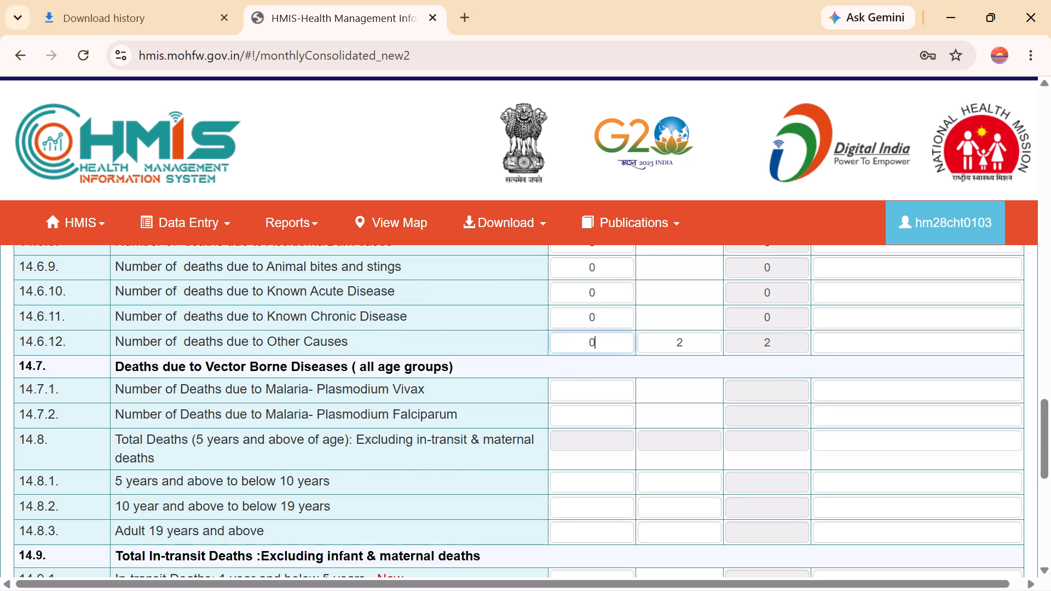
{"action": "left_click", "coordinate": [580, 391]}
{"action": "key", "text": "0"}
{"action": "left_click", "coordinate": [580, 419]}
{"action": "key", "text": "0"}
Enter 0 in both In-Facility and Outreach for the three age groups of total deaths (14.8.1 to 14.8.3).
{"action": "left_click", "coordinate": [592, 479]}
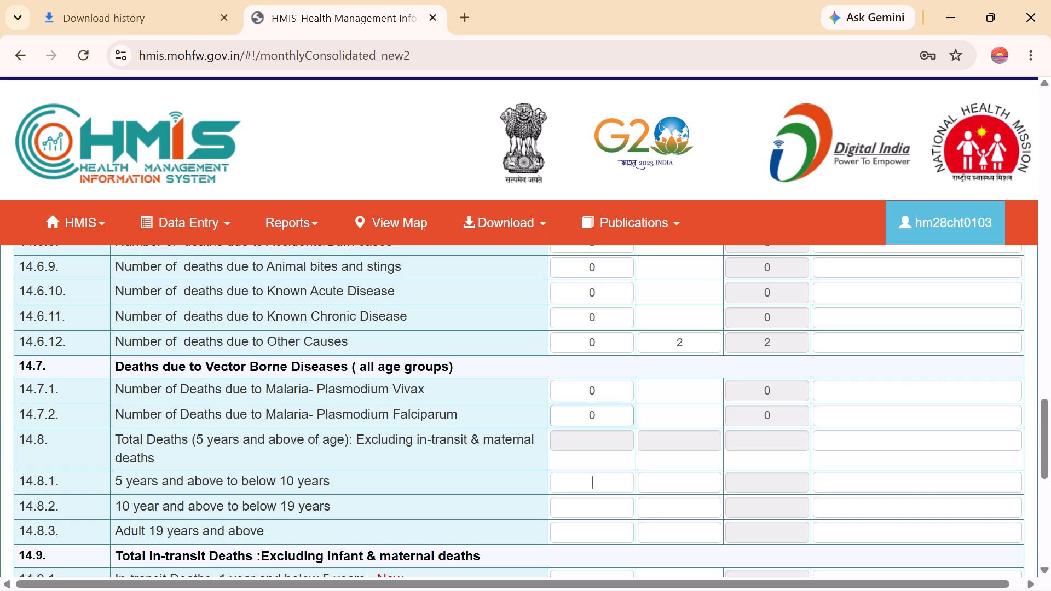
{"action": "key", "text": "0"}
{"action": "left_click", "coordinate": [670, 478]}
{"action": "key", "text": "0"}
{"action": "left_click", "coordinate": [597, 510]}
{"action": "key", "text": "0"}
{"action": "left_click", "coordinate": [675, 506]}
{"action": "key", "text": "0"}
{"action": "left_click", "coordinate": [596, 538]}
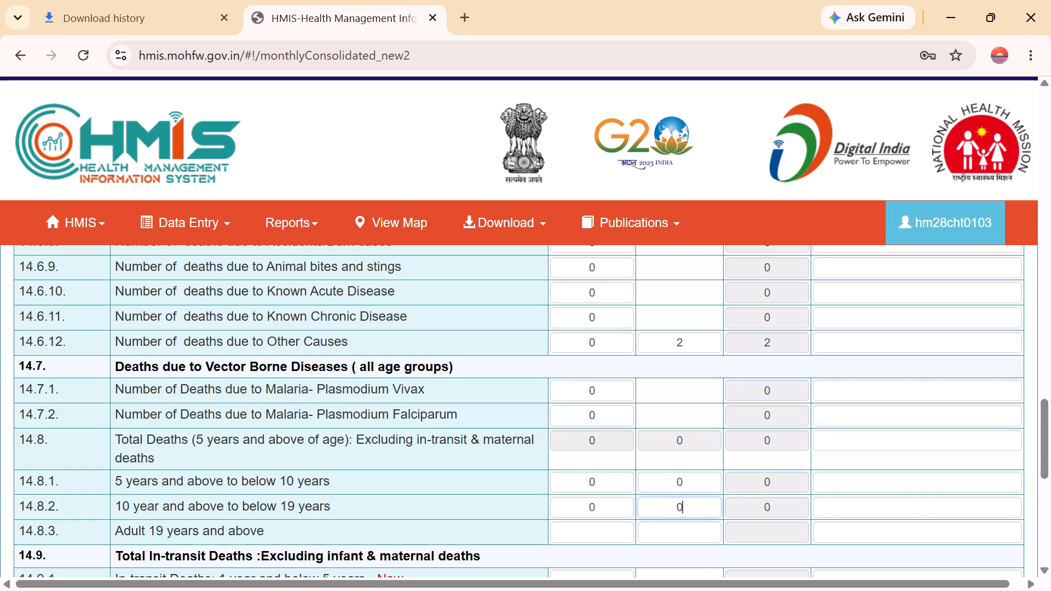
{"action": "key", "text": "0"}
{"action": "left_click", "coordinate": [684, 533]}
{"action": "key", "text": "0"}
Enter 0 for in-transit deaths in all four age groups (14.9.1 to 14.9.4).
{"action": "scroll", "coordinate": [660, 533], "scroll_direction": "down", "scroll_amount": 2}
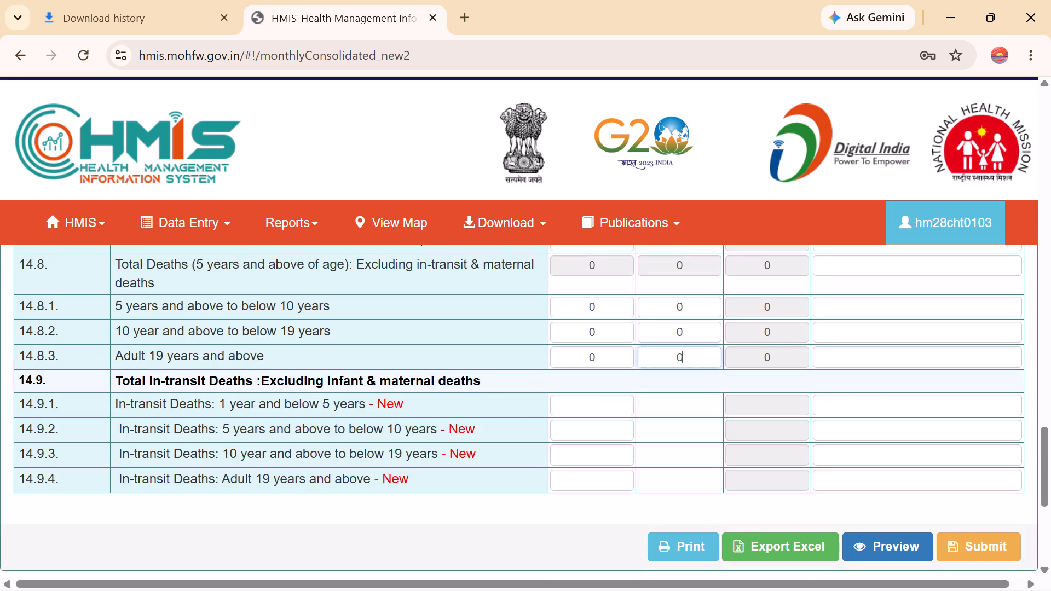
{"action": "left_click", "coordinate": [594, 407]}
{"action": "key", "text": "0"}
{"action": "left_click", "coordinate": [592, 432]}
{"action": "key", "text": "0"}
{"action": "left_click", "coordinate": [588, 466]}
{"action": "key", "text": "0"}
{"action": "left_click", "coordinate": [586, 491]}
{"action": "key", "text": "0"}
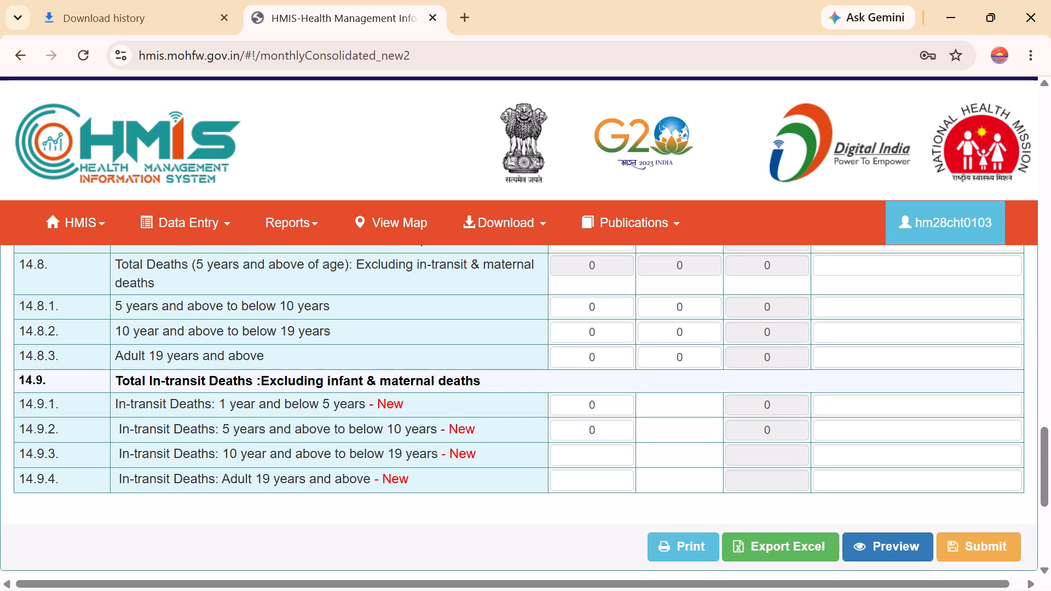
{"action": "left_click", "coordinate": [585, 461]}
{"action": "key", "text": "0"}
{"action": "left_click", "coordinate": [596, 484]}
{"action": "key", "text": "0"}
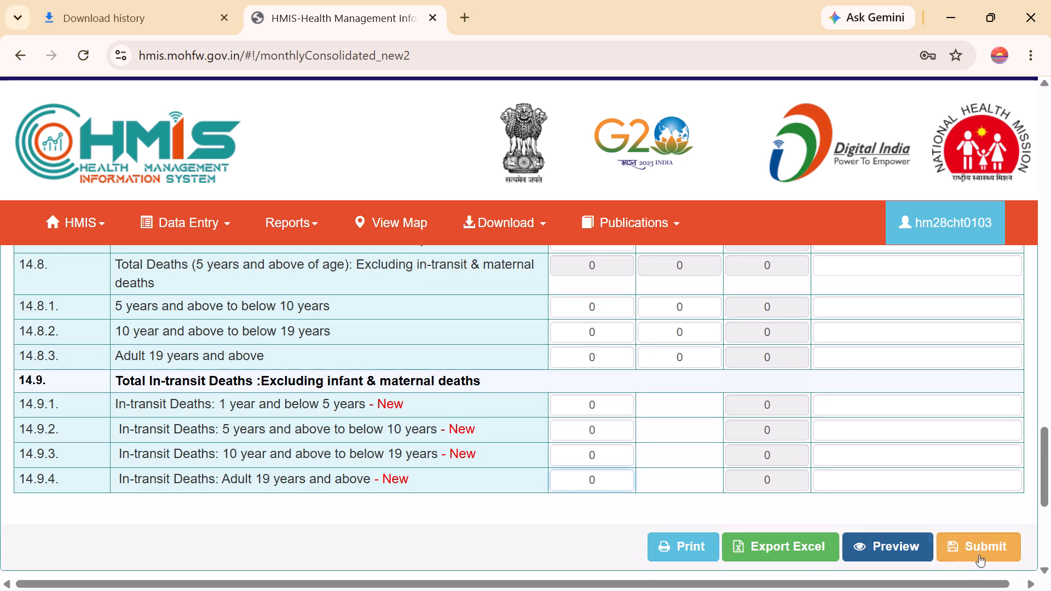
Submit the completed Part-D M14 mortality details.
{"action": "left_click", "coordinate": [985, 554]}
{"action": "left_click", "coordinate": [483, 219]}
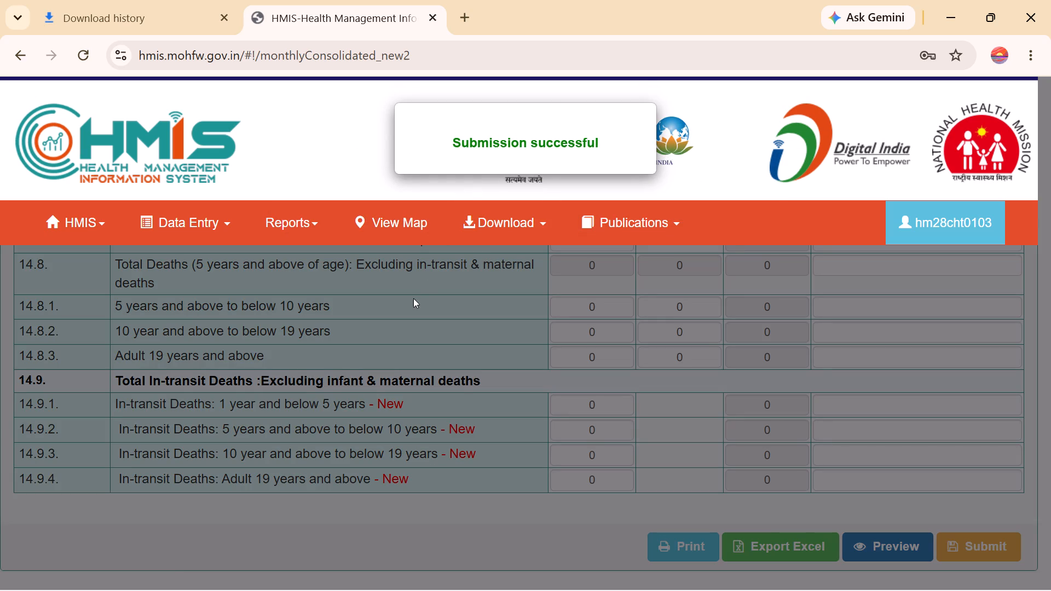
Open the Part-E M15 section of the Oct-2026 report.
{"action": "scroll", "coordinate": [413, 298], "scroll_direction": "up", "scroll_amount": 1}
{"action": "scroll", "coordinate": [405, 383], "scroll_direction": "up", "scroll_amount": 17}
{"action": "scroll", "coordinate": [408, 384], "scroll_direction": "up", "scroll_amount": 6}
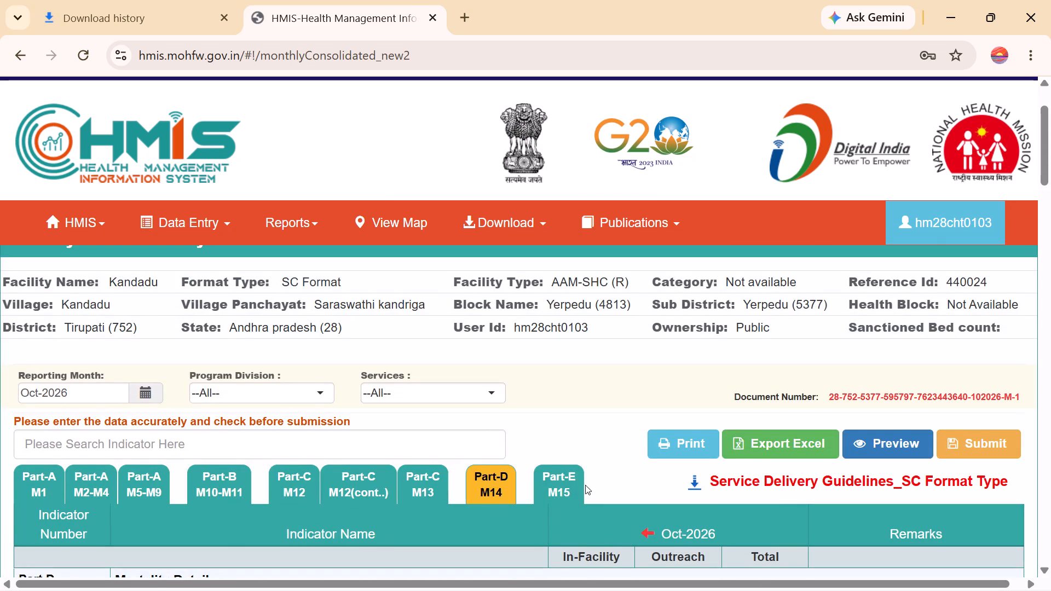
{"action": "left_click", "coordinate": [563, 486]}
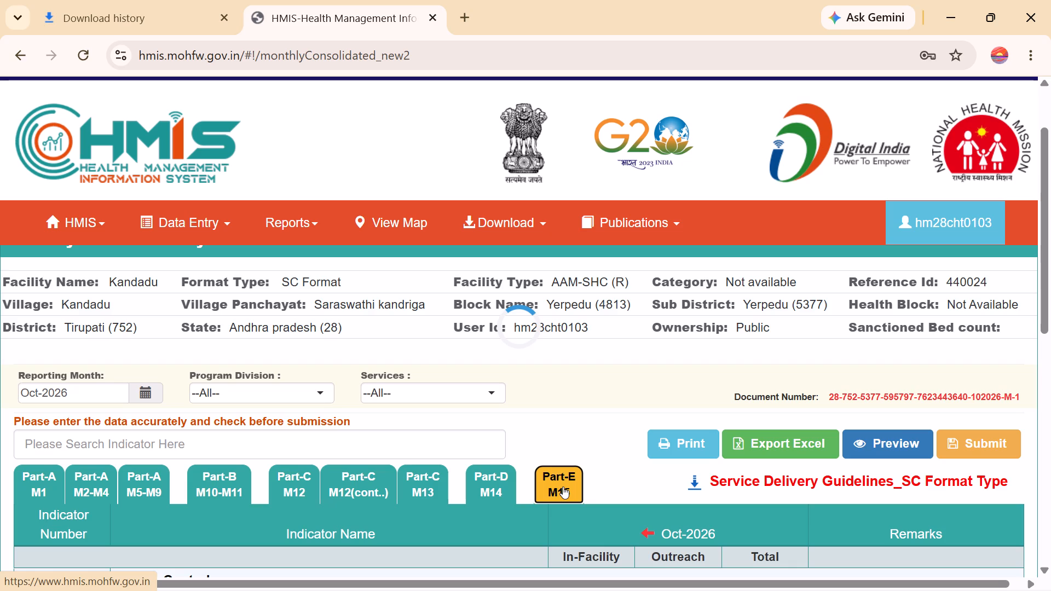
Enter 2 Kg for both bio medical waste (15.1.1) and general waste (15.1.2) generated in the month.
{"action": "scroll", "coordinate": [573, 485], "scroll_direction": "down", "scroll_amount": 1}
{"action": "scroll", "coordinate": [619, 487], "scroll_direction": "down", "scroll_amount": 2}
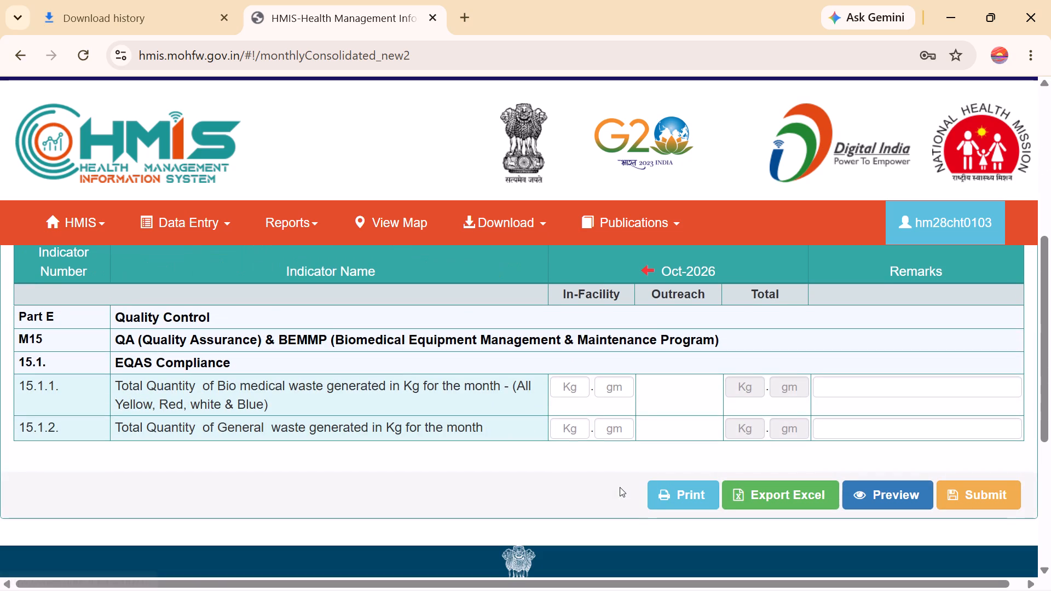
{"action": "left_click", "coordinate": [576, 392]}
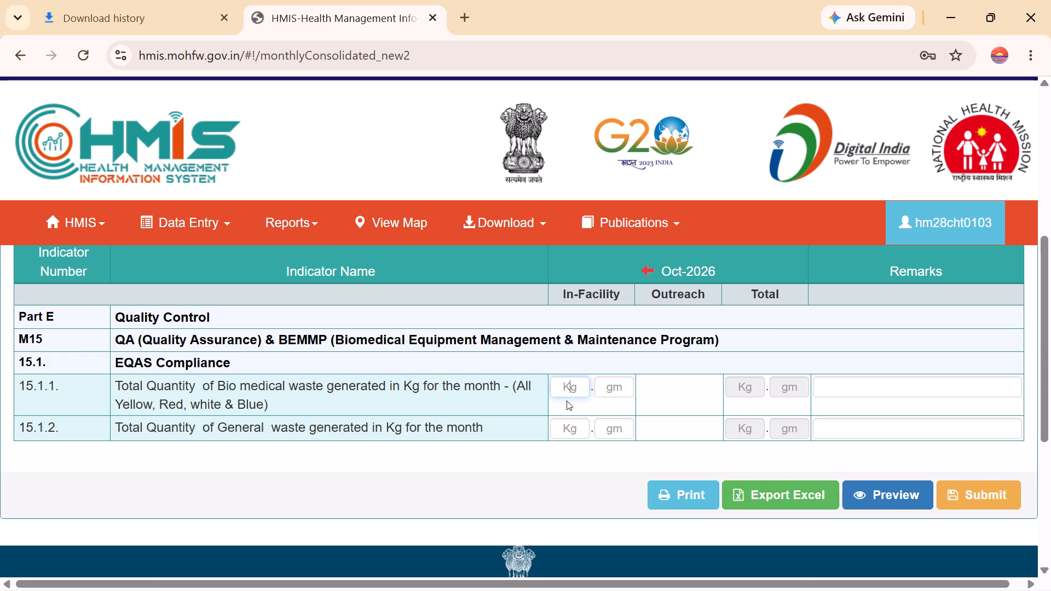
{"action": "key", "text": "2"}
{"action": "left_click", "coordinate": [581, 438]}
{"action": "key", "text": "2"}
{"action": "left_click", "coordinate": [628, 392]}
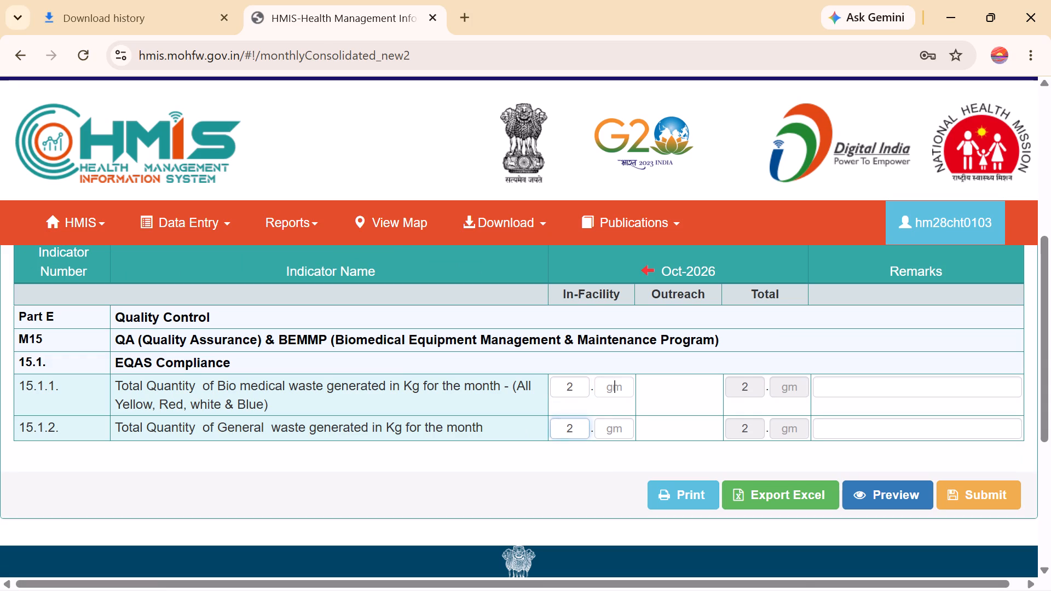
Submit the completed Part-E M15 quality control section of the Oct-2026 report.
{"action": "left_click", "coordinate": [990, 502]}
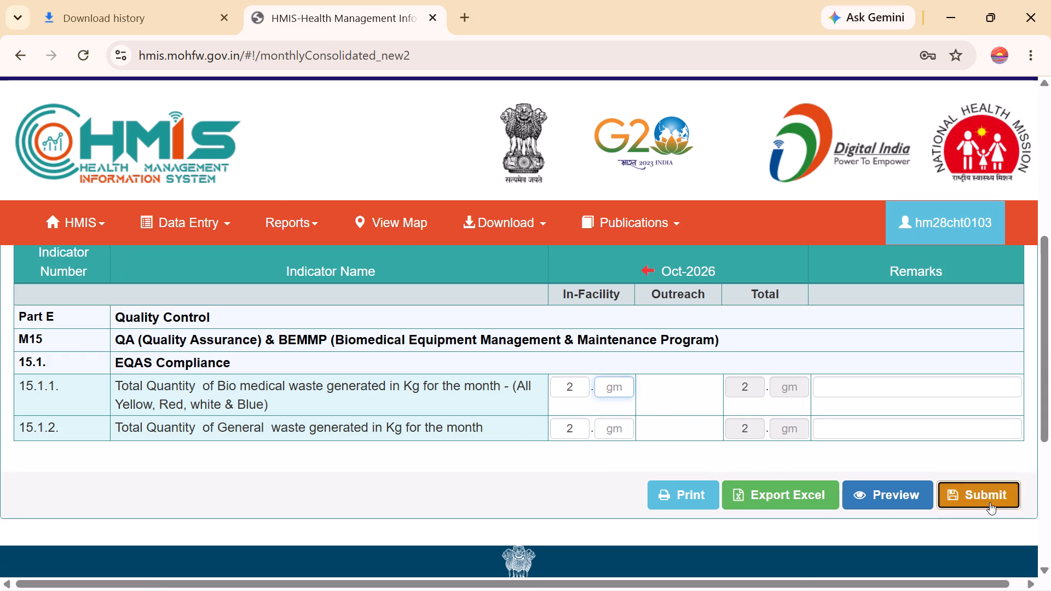
{"action": "left_click", "coordinate": [500, 222]}
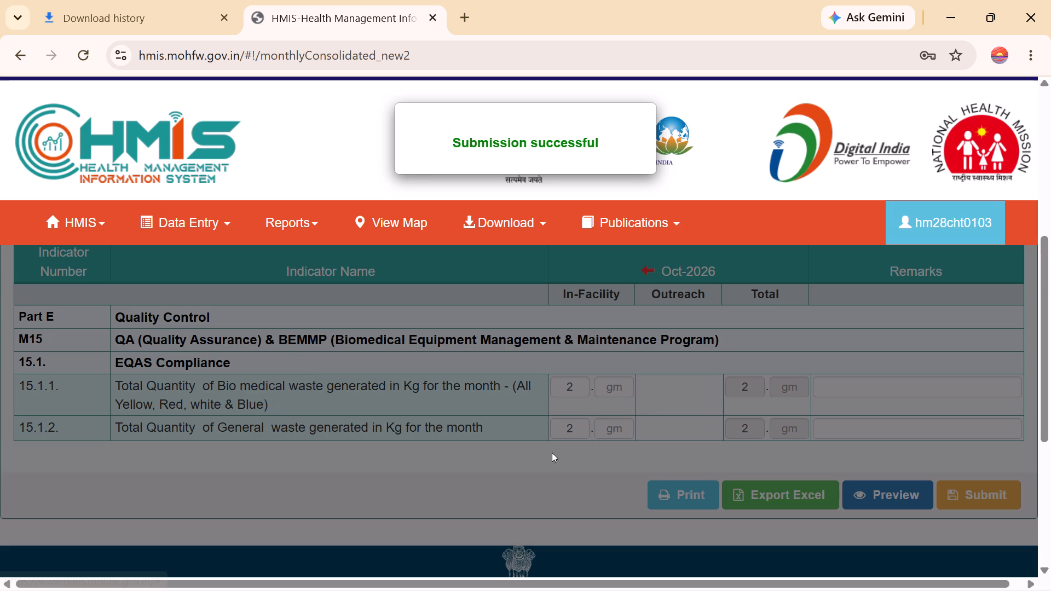
Open the Health Condition Matrix data entry form.
{"action": "scroll", "coordinate": [571, 458], "scroll_direction": "up", "scroll_amount": 5}
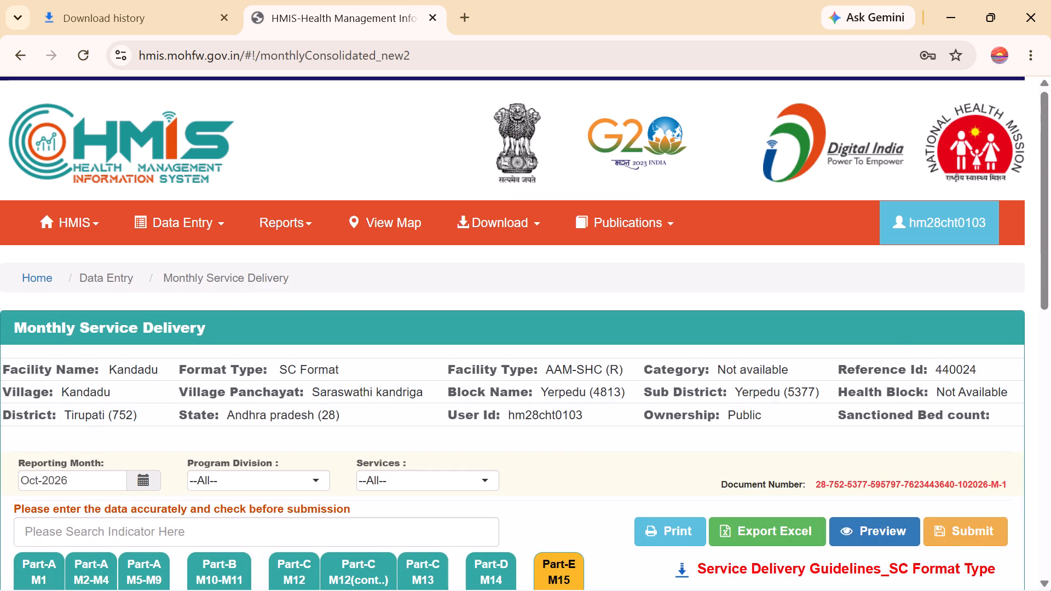
{"action": "left_click", "coordinate": [104, 277]}
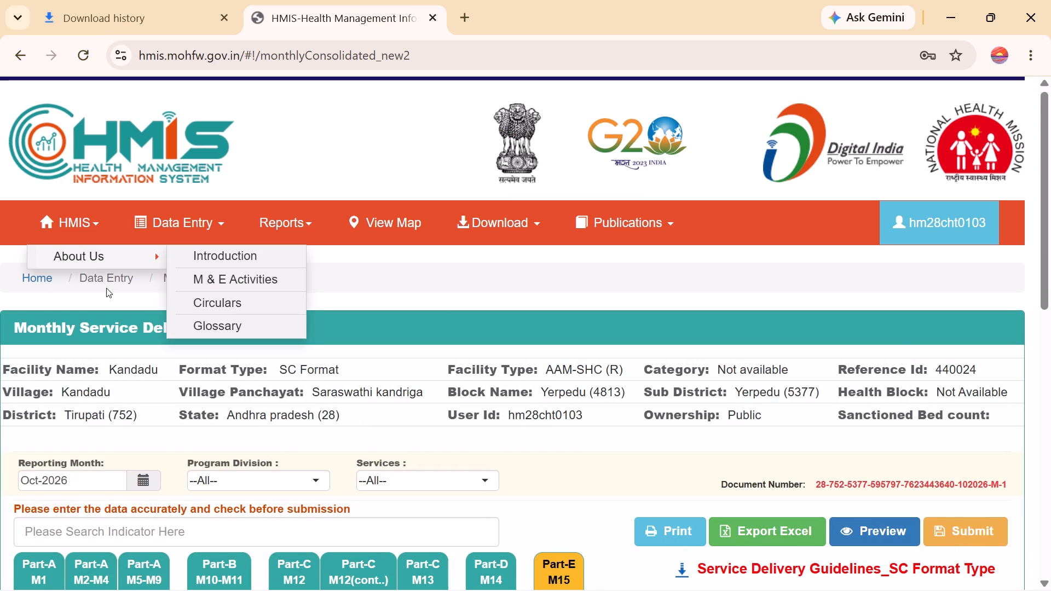
{"action": "left_click", "coordinate": [122, 282]}
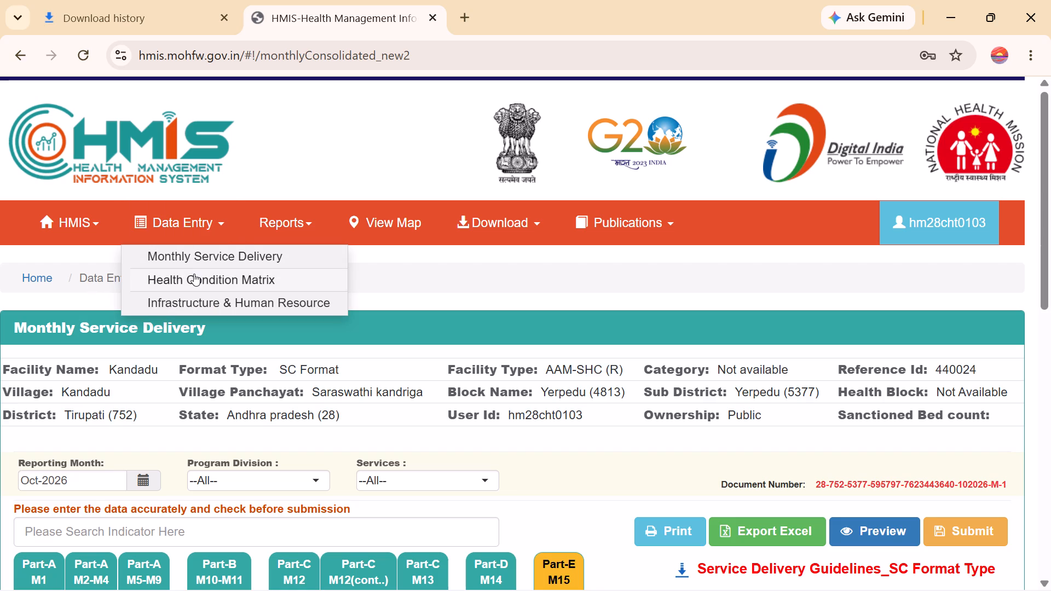
{"action": "left_click", "coordinate": [194, 274]}
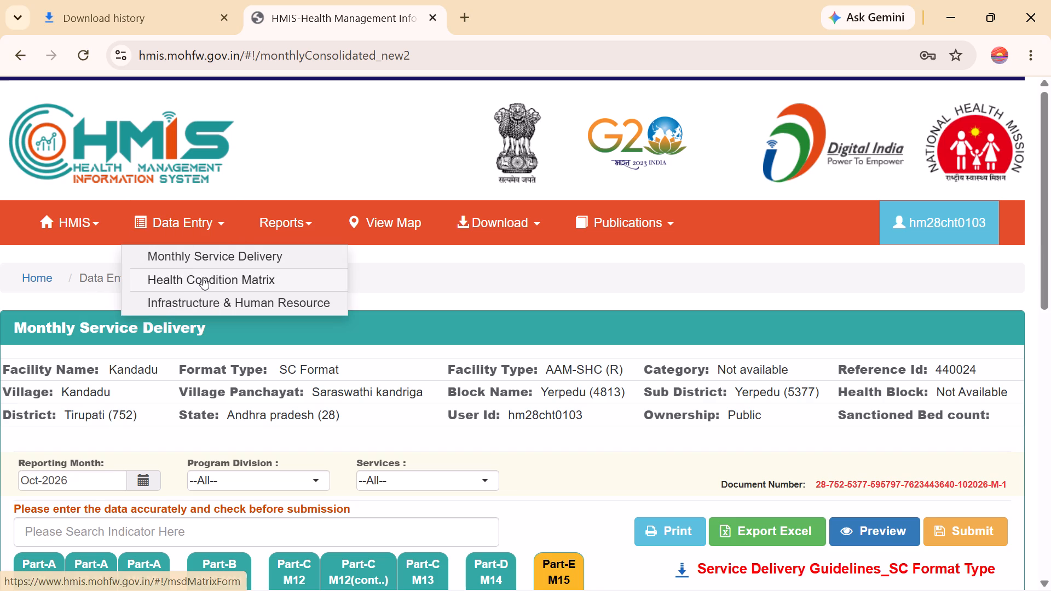
{"action": "left_click", "coordinate": [203, 277]}
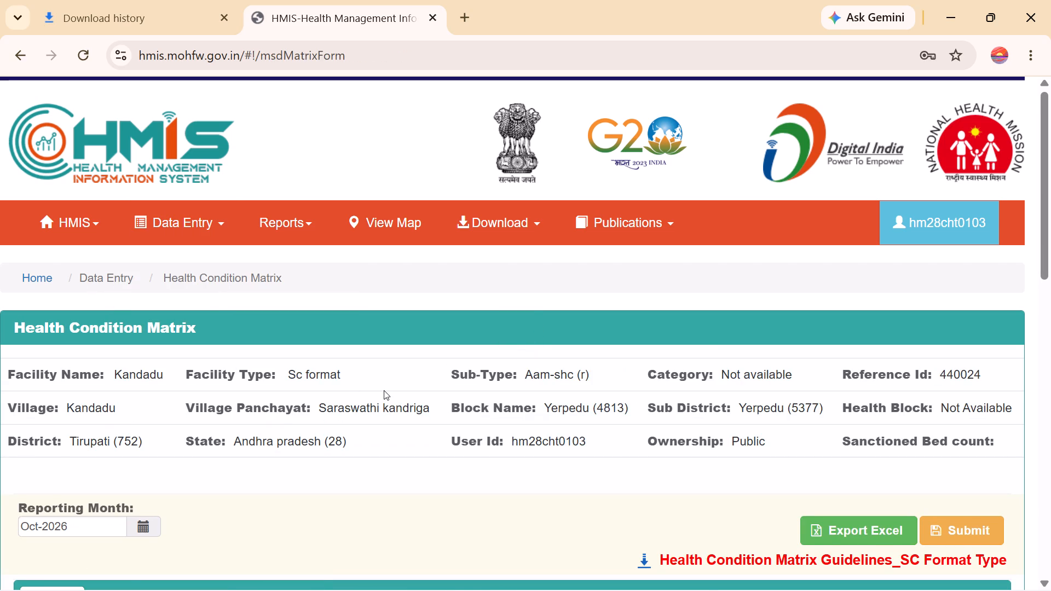
Examine the NOHP oral health conditions table in the Oct-2026 Health Condition Matrix across all its columns.
{"action": "scroll", "coordinate": [384, 391], "scroll_direction": "down", "scroll_amount": 1}
{"action": "scroll", "coordinate": [330, 459], "scroll_direction": "down", "scroll_amount": 3}
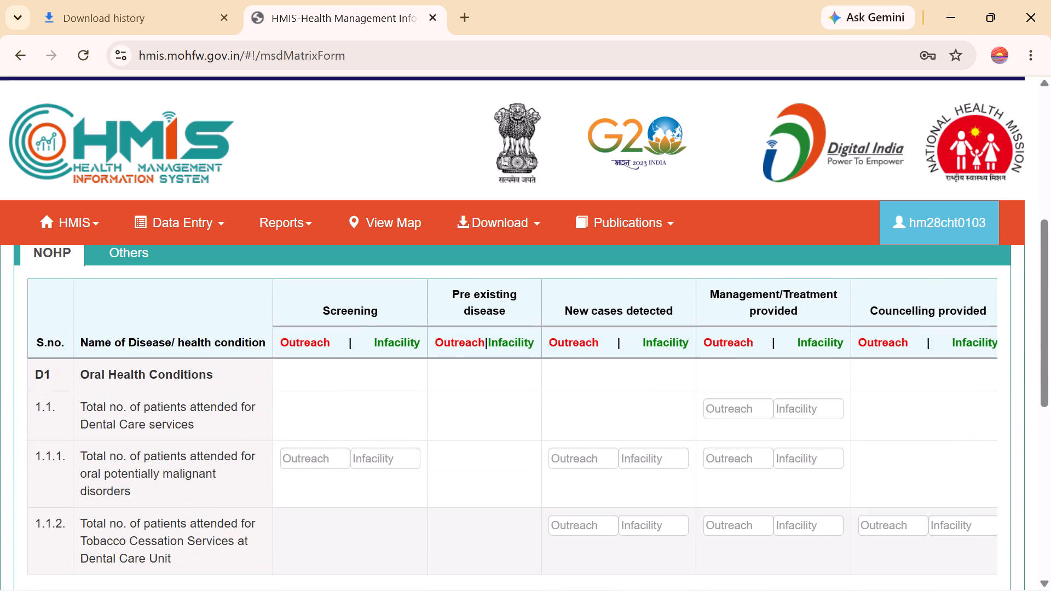
{"action": "scroll", "coordinate": [1050, 438], "scroll_direction": "down", "scroll_amount": 3}
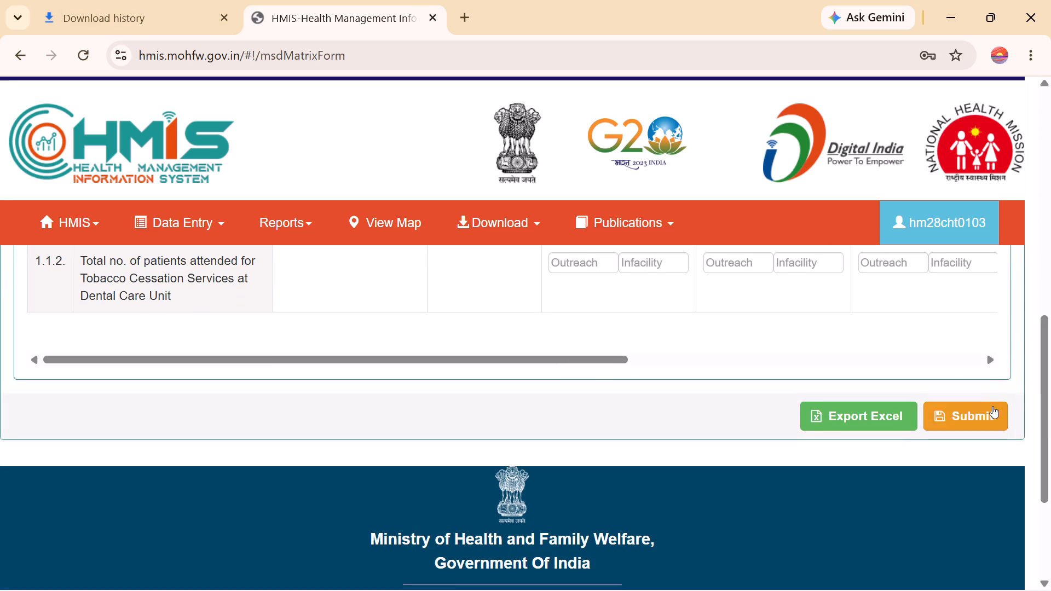
{"action": "left_click", "coordinate": [990, 356]}
{"action": "left_click", "coordinate": [990, 356]}
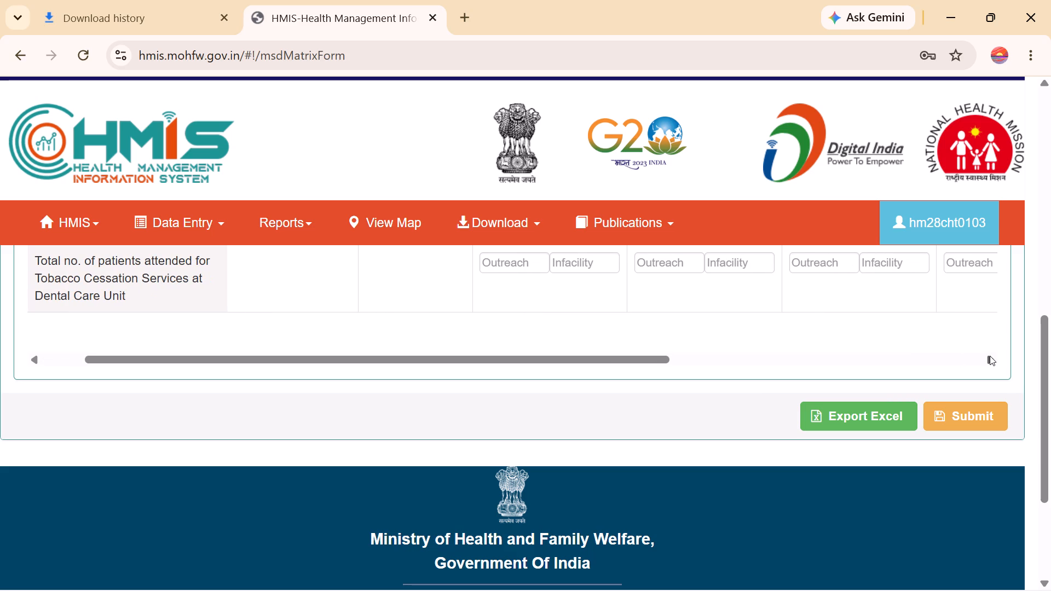
{"action": "left_click", "coordinate": [990, 356]}
{"action": "triple_click", "coordinate": [990, 356]}
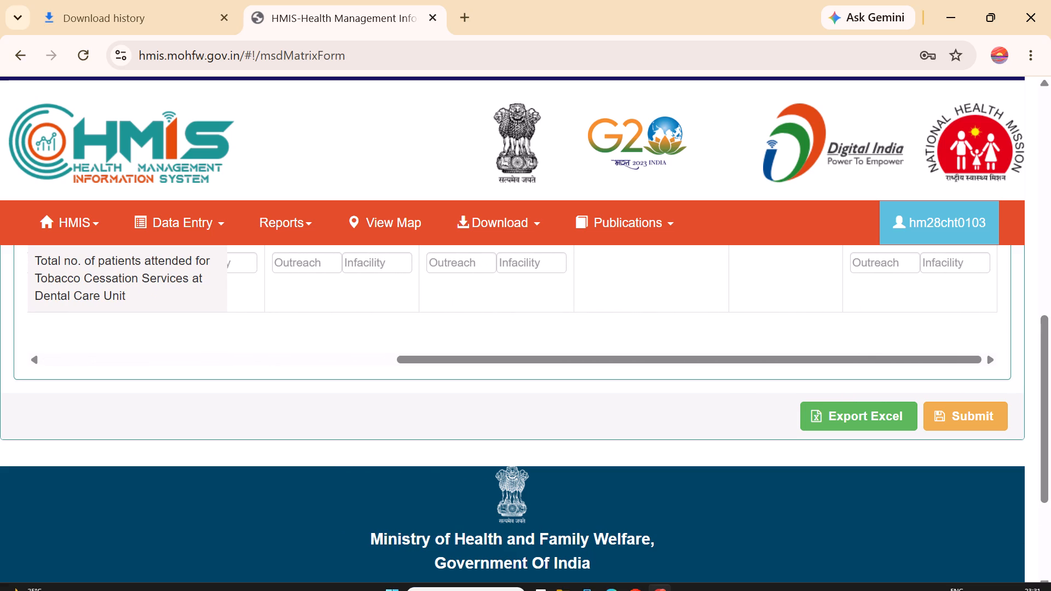
Exit the BlueStacks services running in the background.
{"action": "left_click", "coordinate": [932, 577]}
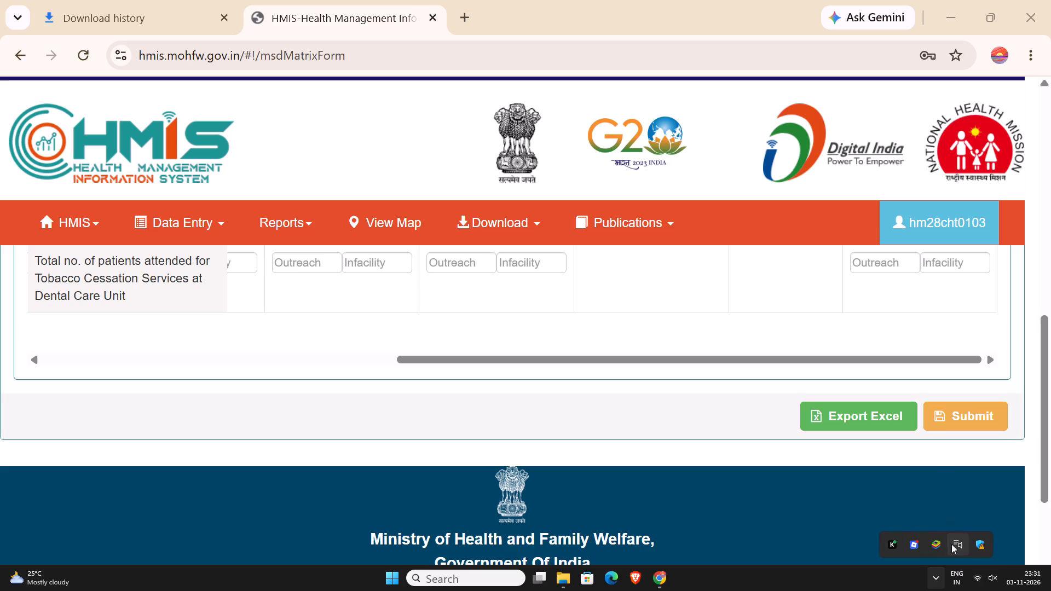
{"action": "right_click", "coordinate": [938, 544]}
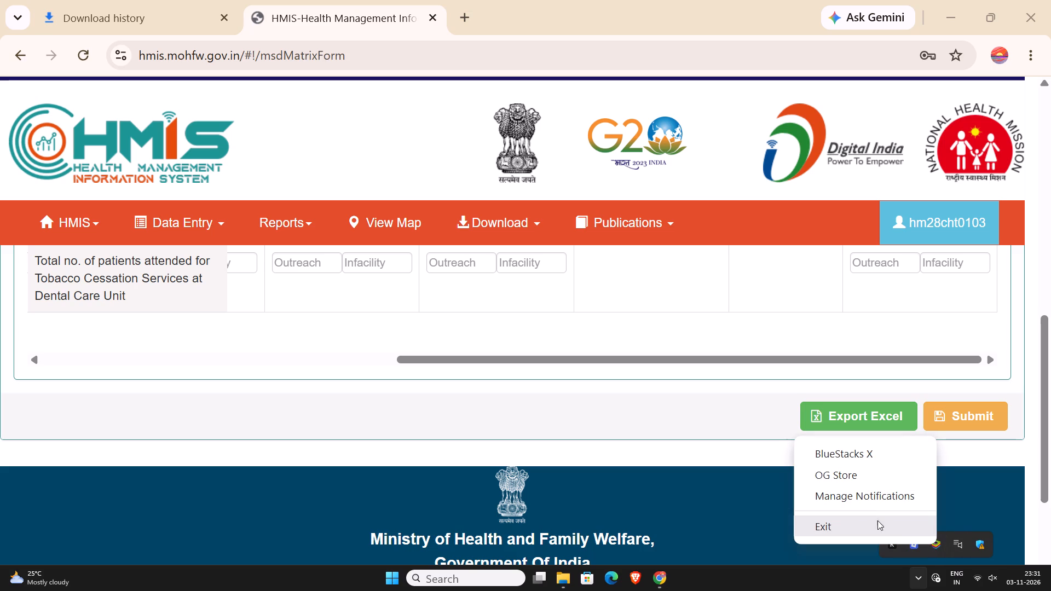
{"action": "left_click", "coordinate": [862, 529]}
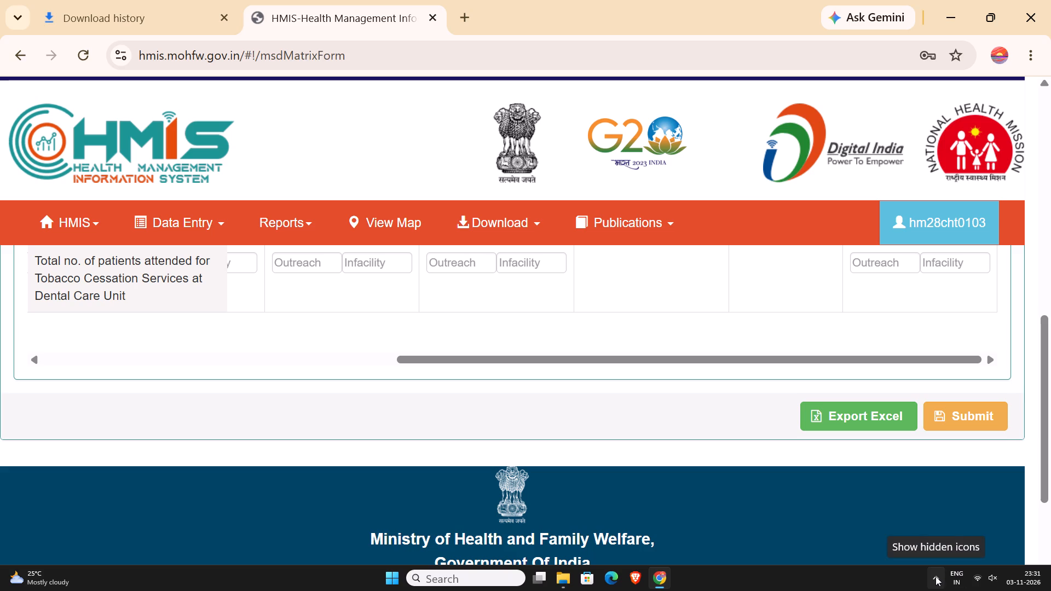
Exit the Roblox client running in the background.
{"action": "left_click", "coordinate": [934, 577]}
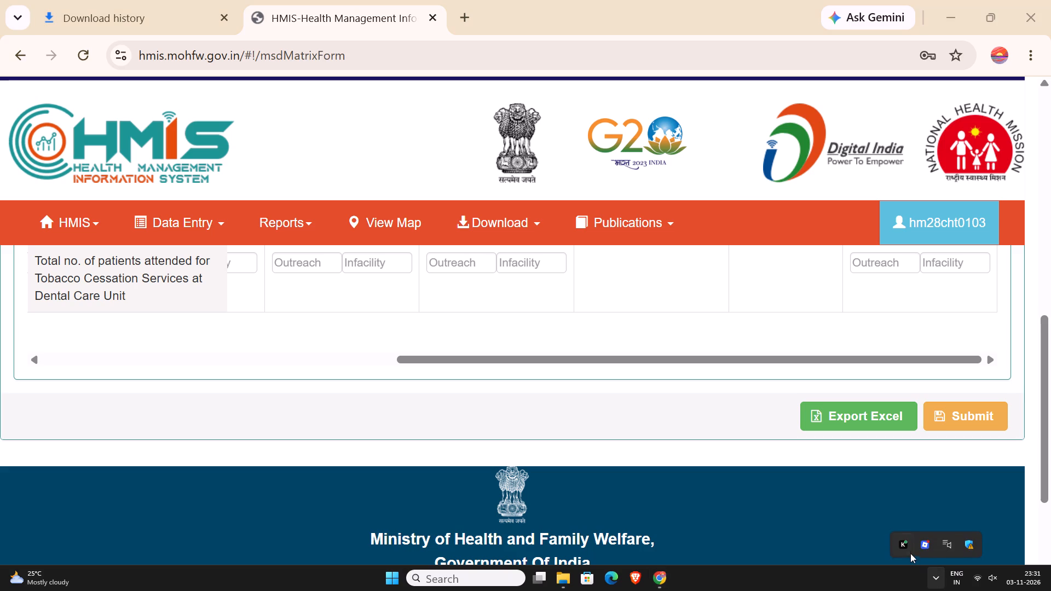
{"action": "right_click", "coordinate": [923, 545]}
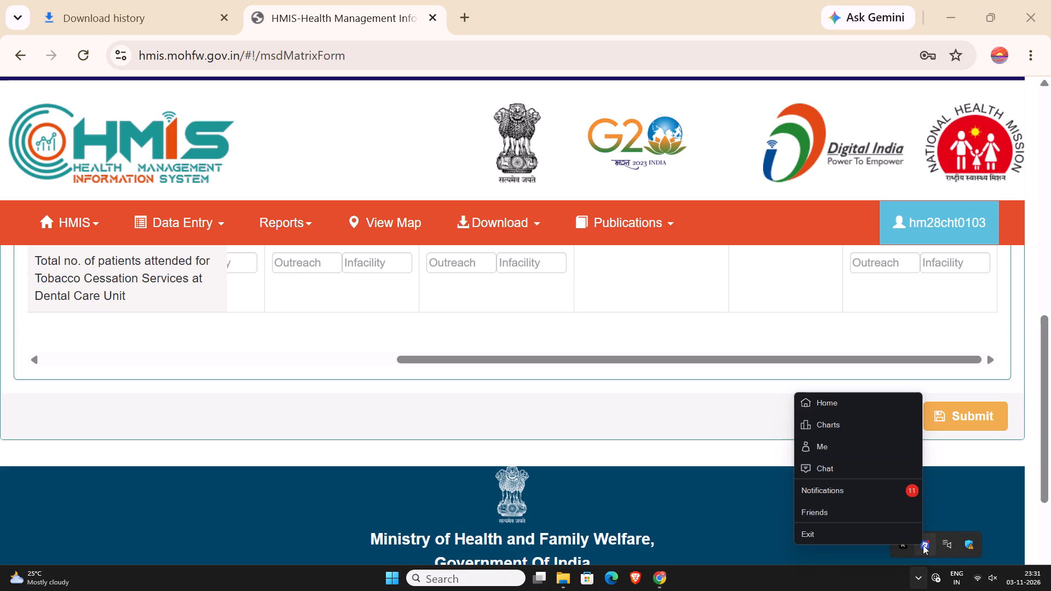
{"action": "left_click", "coordinate": [862, 532]}
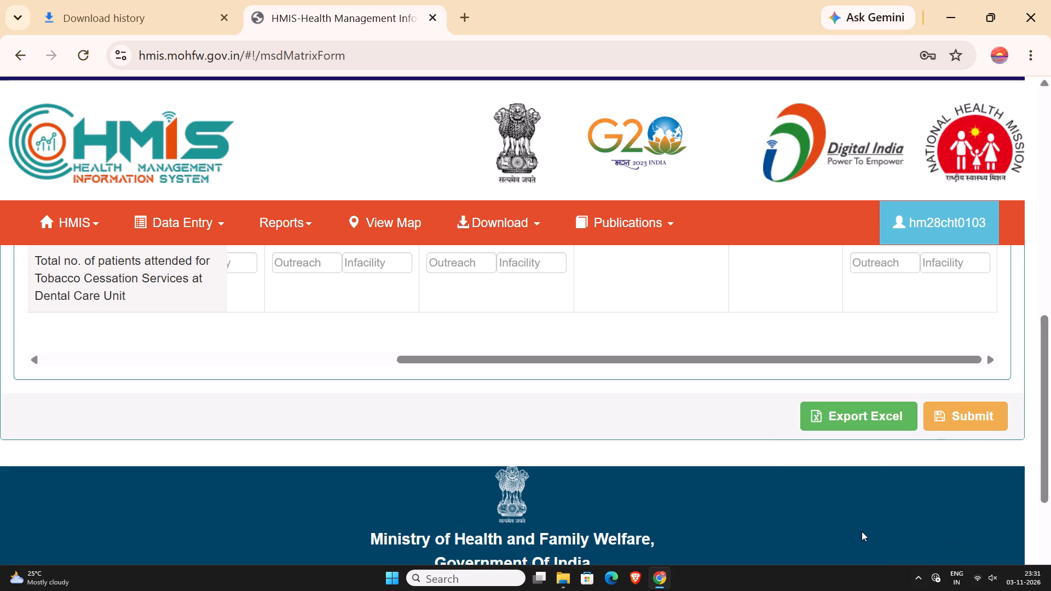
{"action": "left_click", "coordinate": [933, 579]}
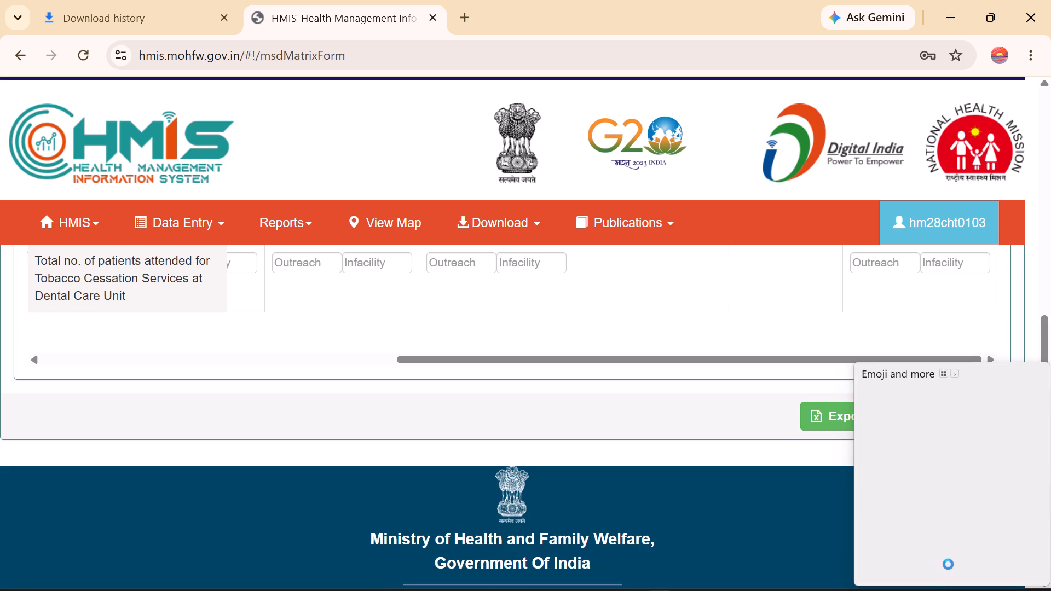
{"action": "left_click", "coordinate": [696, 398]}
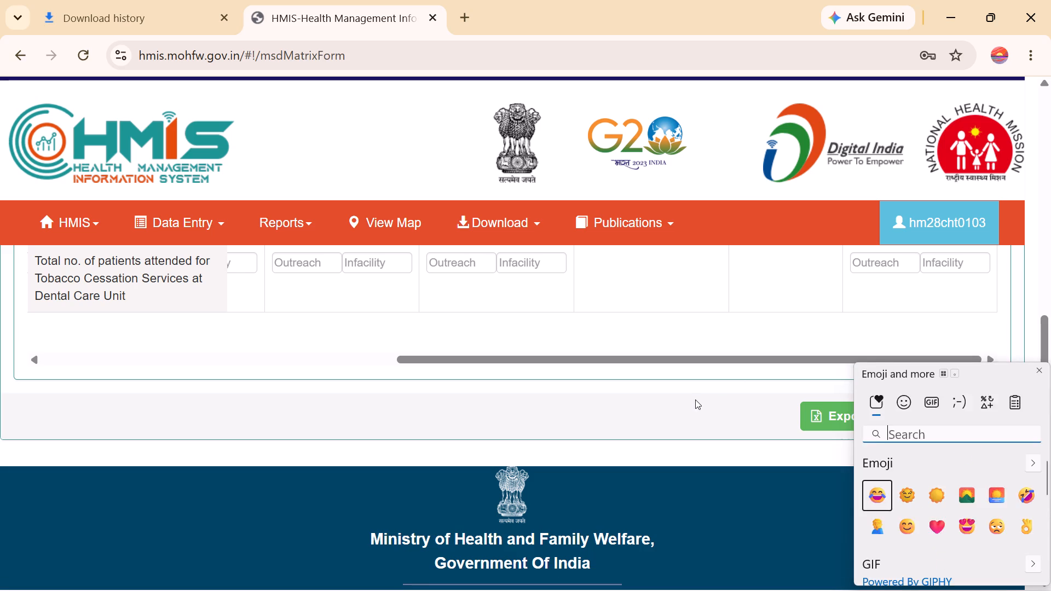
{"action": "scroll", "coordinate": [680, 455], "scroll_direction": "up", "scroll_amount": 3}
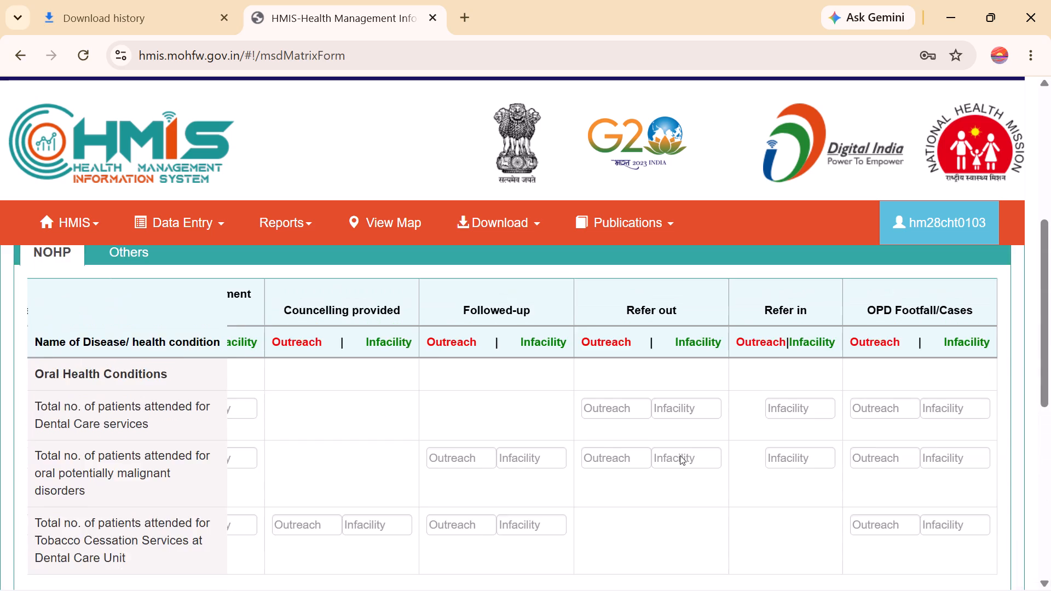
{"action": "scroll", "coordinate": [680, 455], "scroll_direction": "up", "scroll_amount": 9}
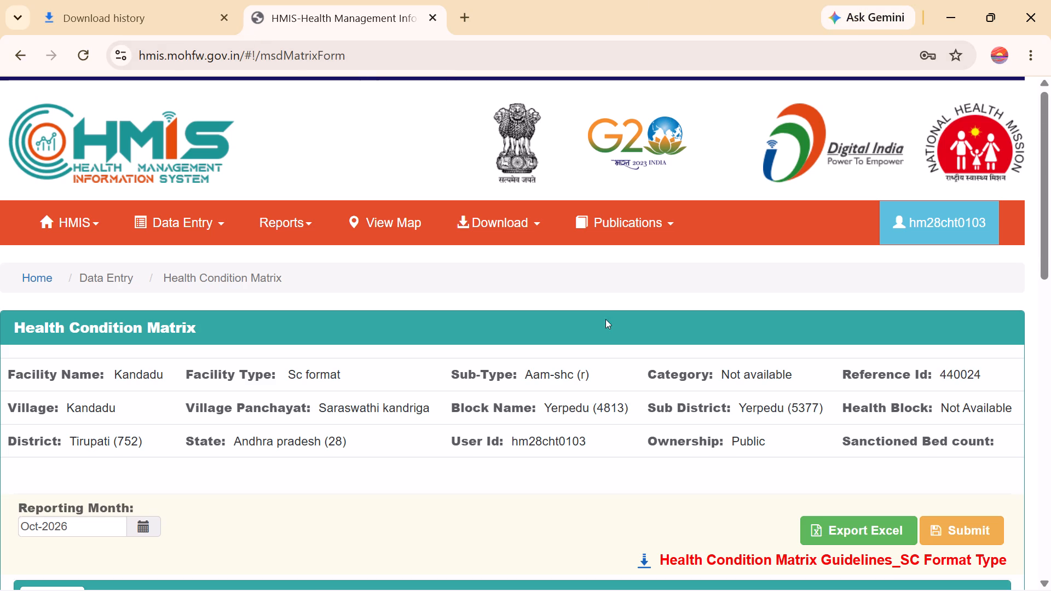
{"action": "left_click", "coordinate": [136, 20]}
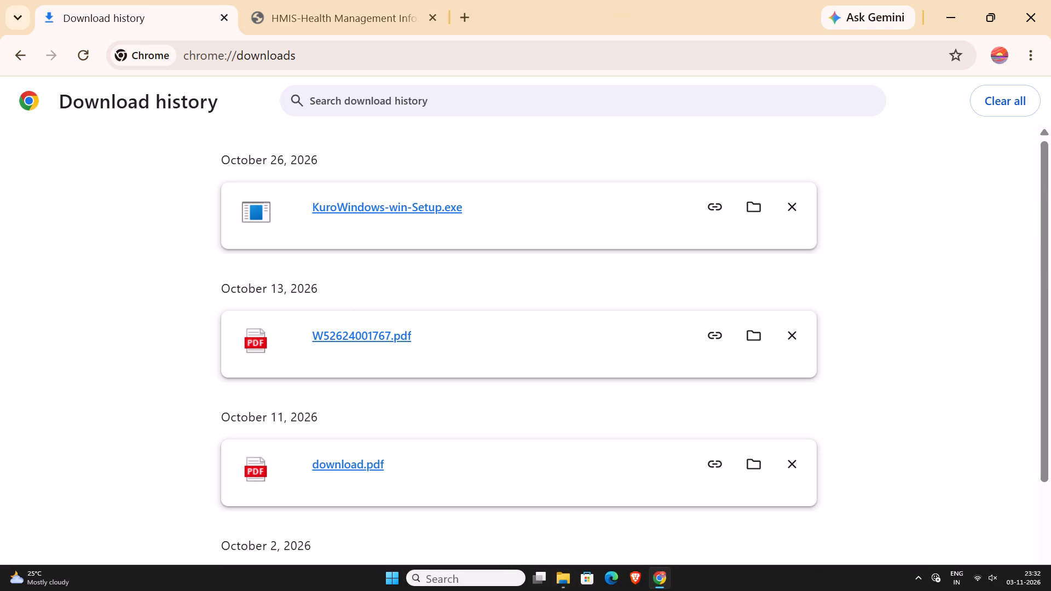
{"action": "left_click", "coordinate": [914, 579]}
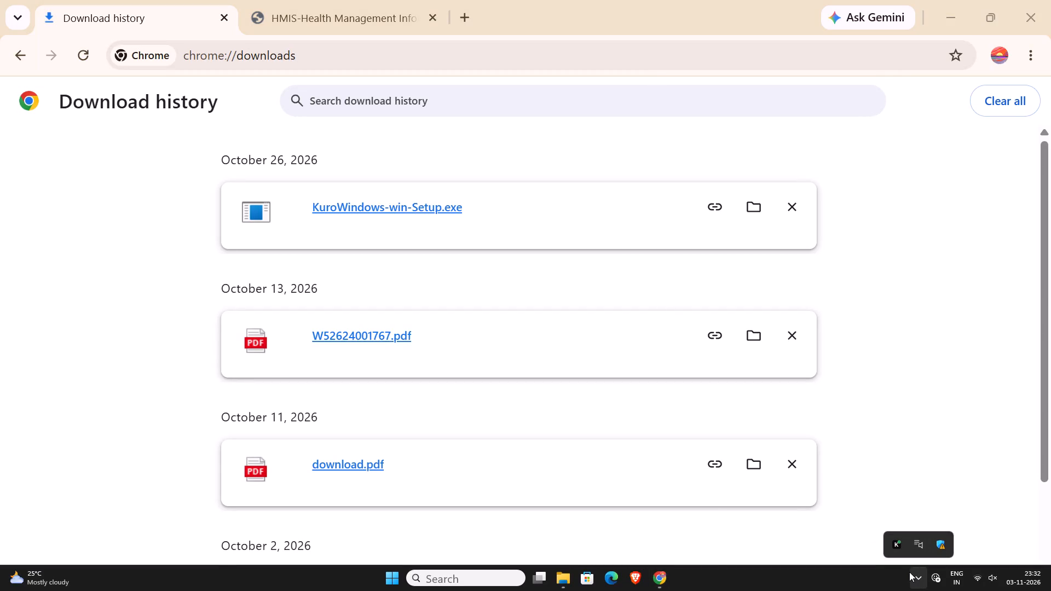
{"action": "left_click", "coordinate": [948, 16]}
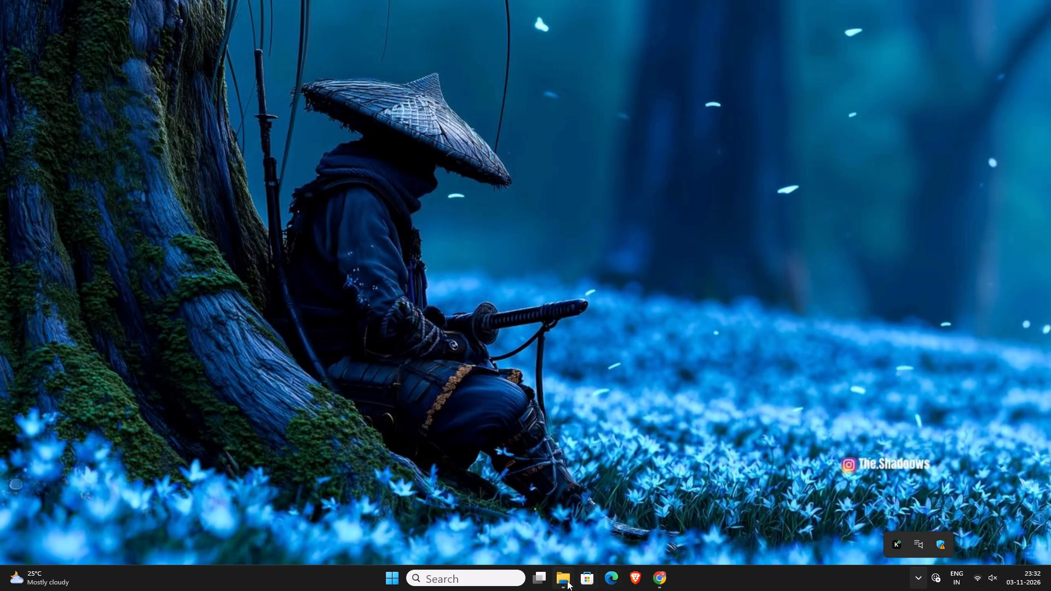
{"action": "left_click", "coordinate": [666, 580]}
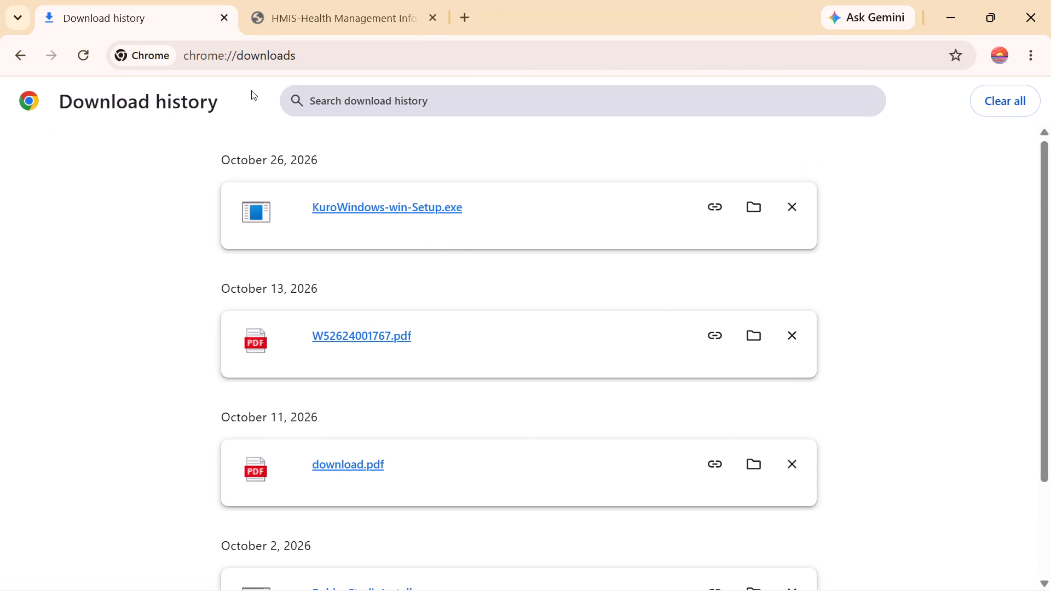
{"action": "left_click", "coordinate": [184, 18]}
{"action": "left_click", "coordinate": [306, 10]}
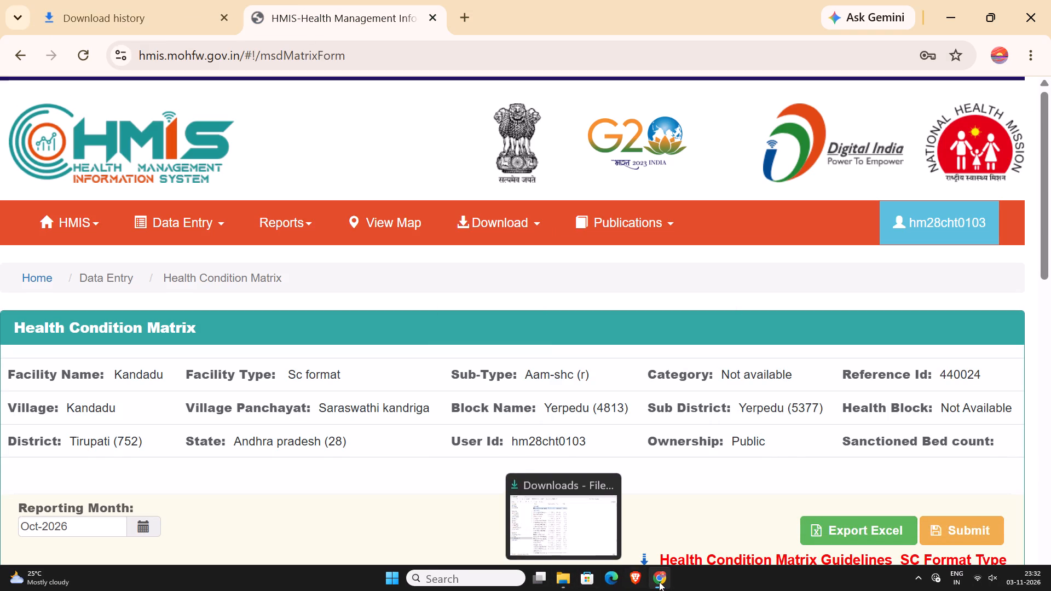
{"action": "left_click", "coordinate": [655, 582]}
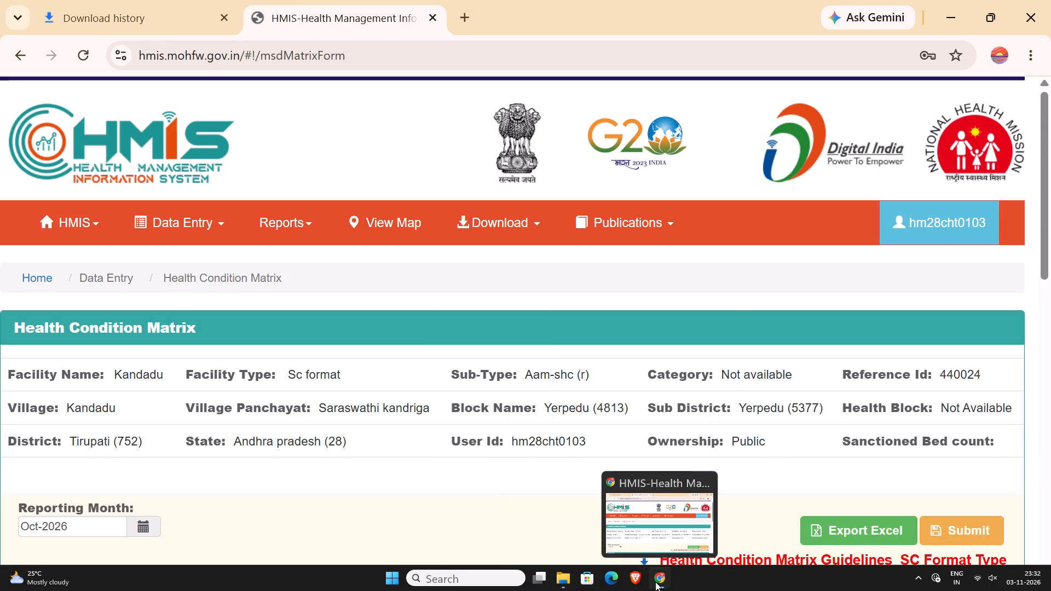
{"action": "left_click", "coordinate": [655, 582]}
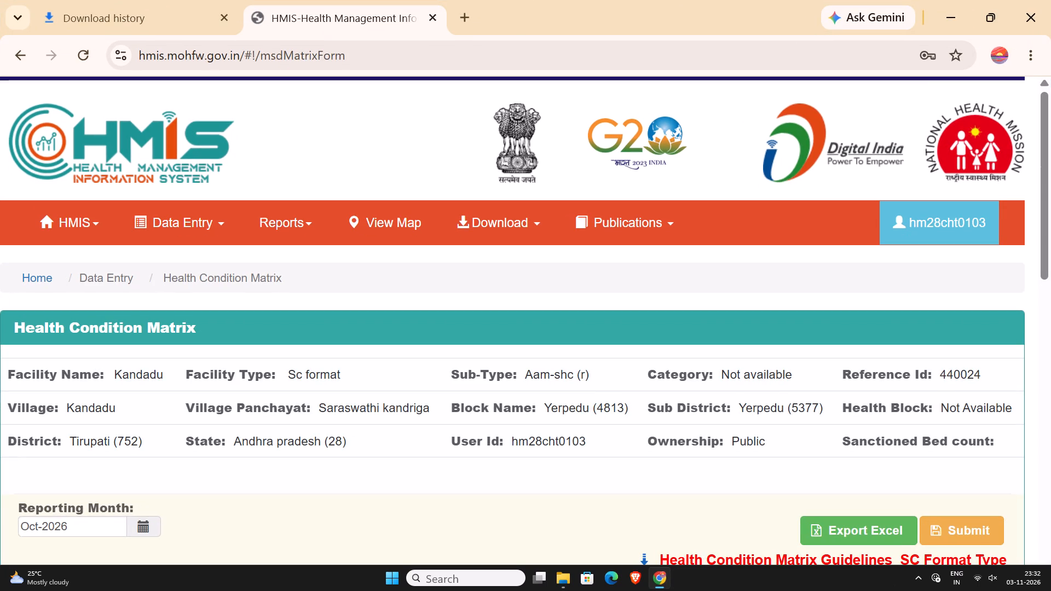
Try to open the background app with the K logo from the system tray.
{"action": "left_click", "coordinate": [918, 578]}
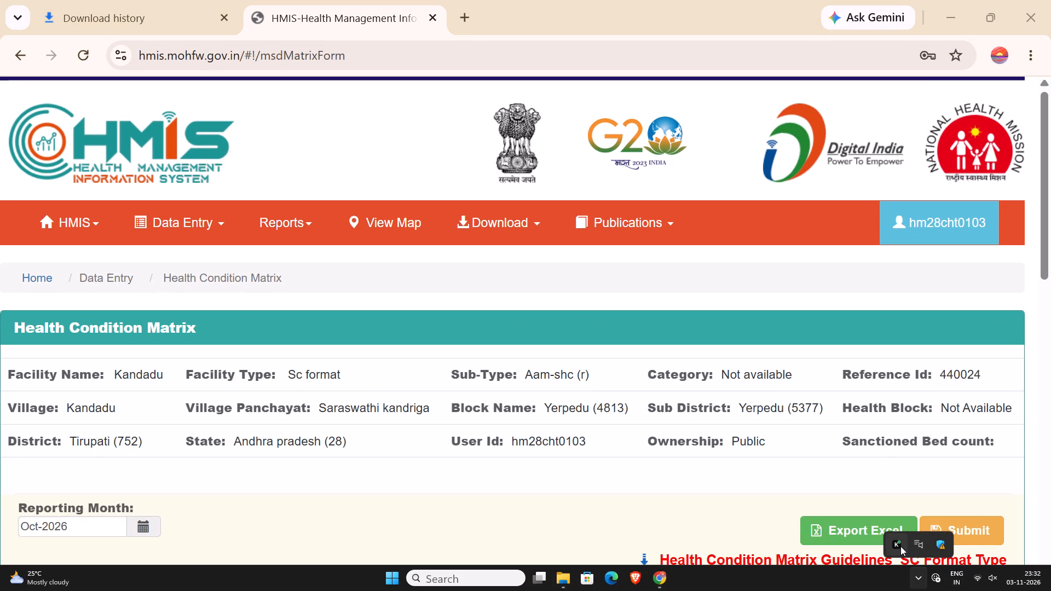
{"action": "left_click", "coordinate": [900, 546]}
{"action": "left_click", "coordinate": [893, 546]}
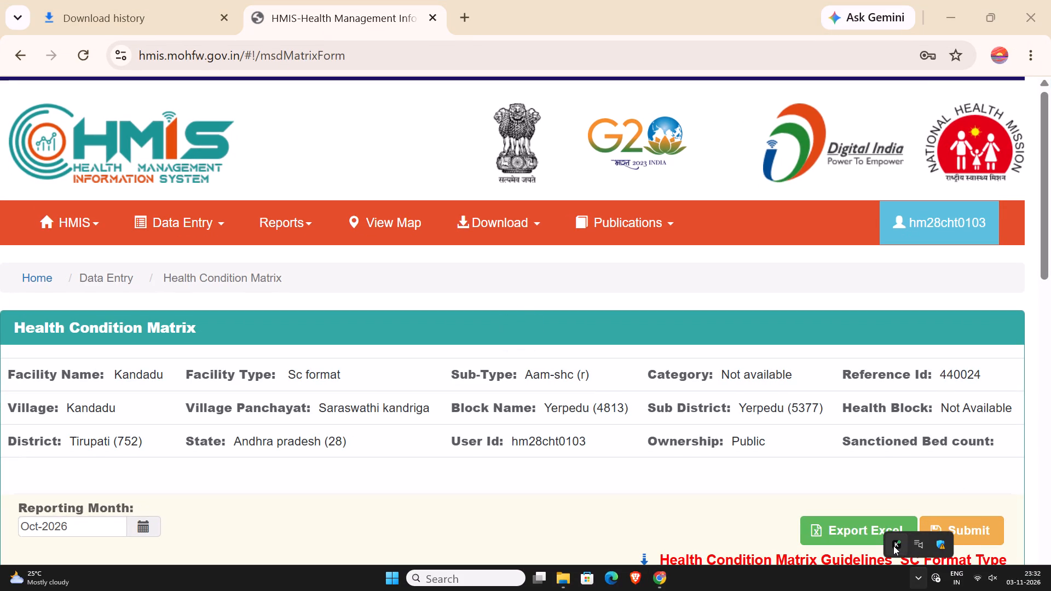
{"action": "left_click", "coordinate": [898, 542]}
{"action": "left_click", "coordinate": [898, 542]}
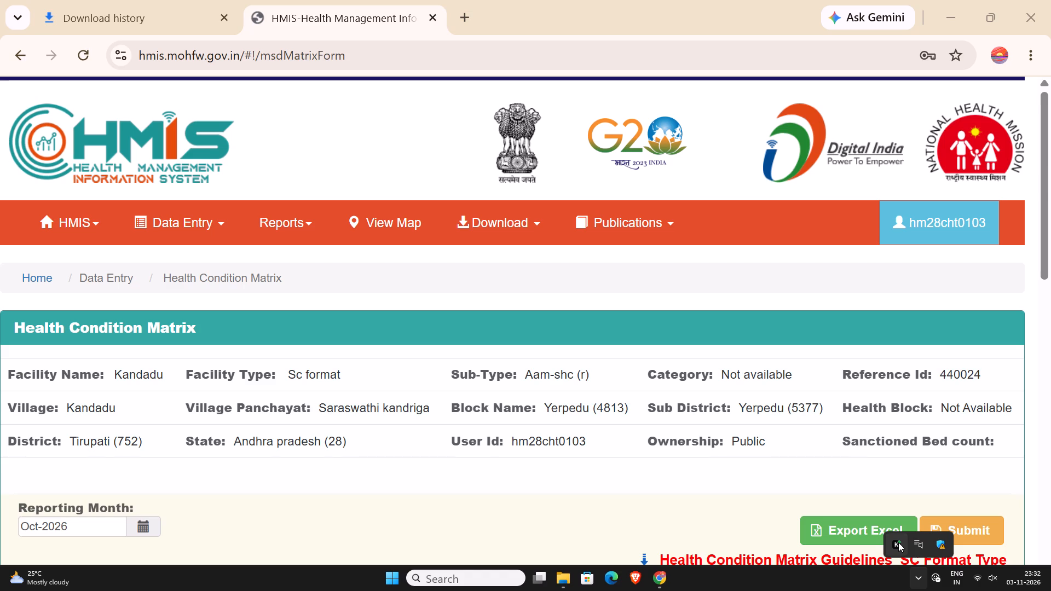
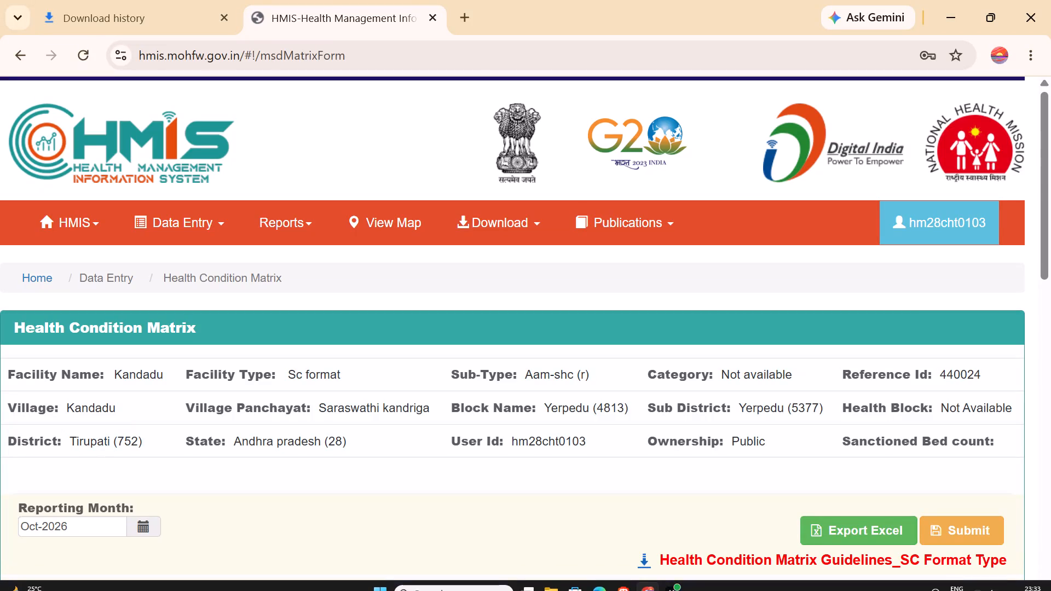
Look over the NOHP table of the Health Condition Matrix down to its end and back to its first columns.
{"action": "scroll", "coordinate": [618, 548], "scroll_direction": "up", "scroll_amount": 16}
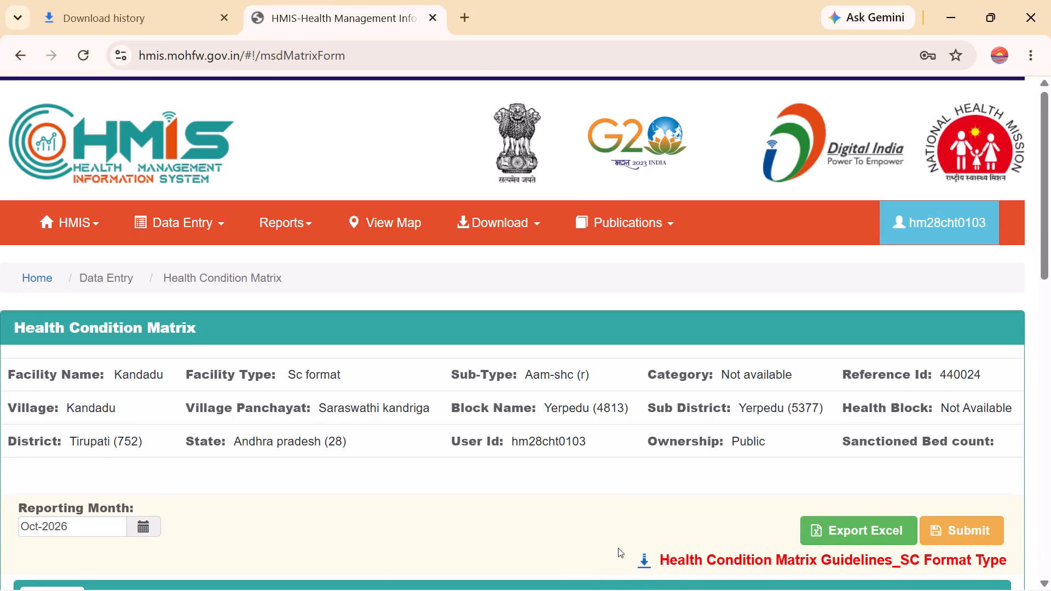
{"action": "scroll", "coordinate": [619, 547], "scroll_direction": "down", "scroll_amount": 6}
{"action": "scroll", "coordinate": [619, 547], "scroll_direction": "up", "scroll_amount": 3}
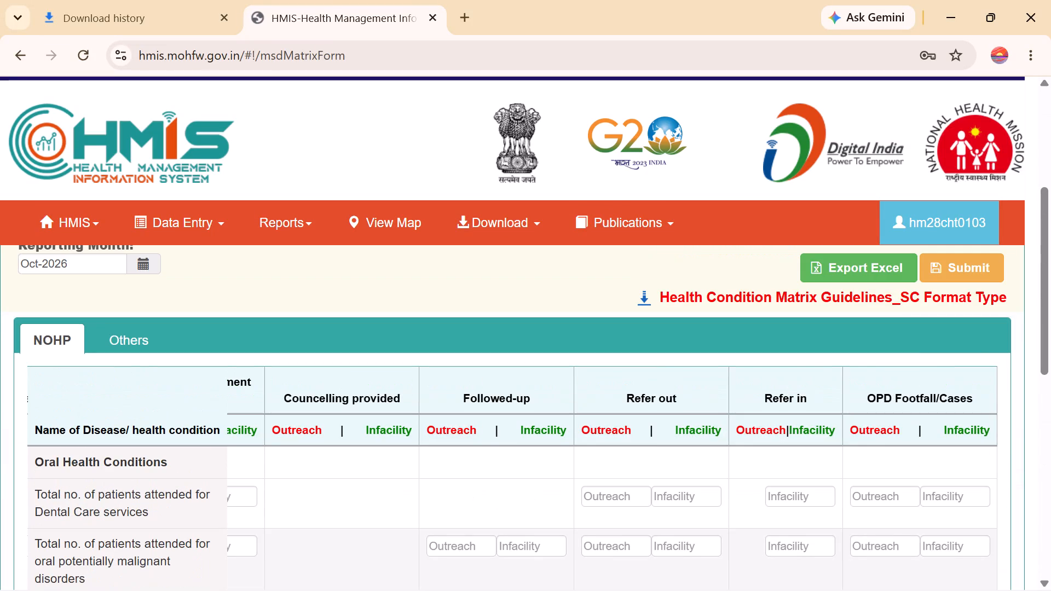
{"action": "scroll", "coordinate": [818, 558], "scroll_direction": "down", "scroll_amount": 4}
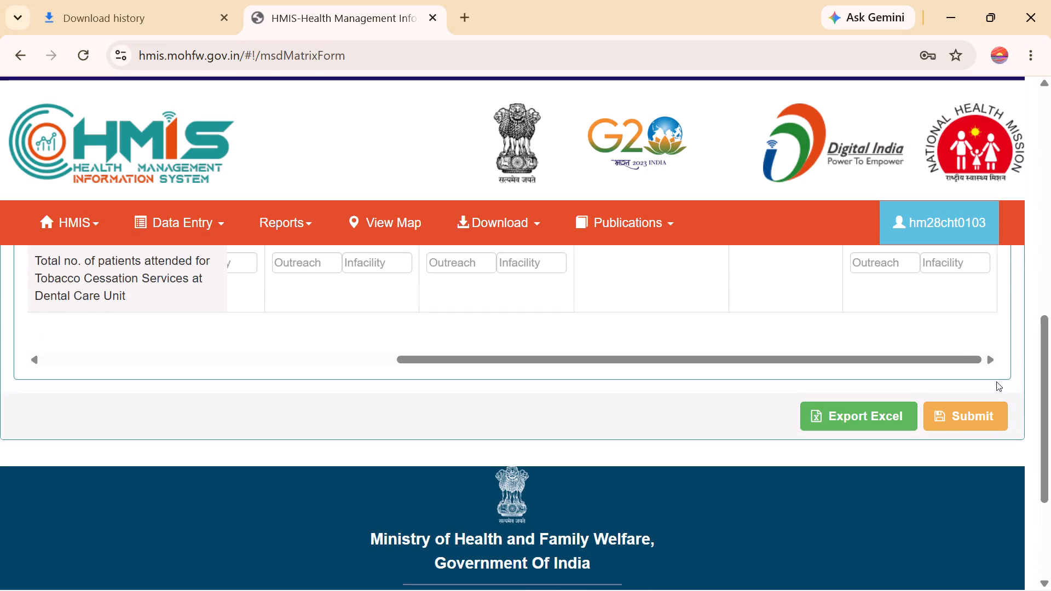
{"action": "left_click_drag", "start_coordinate": [942, 356], "coordinate": [595, 381]}
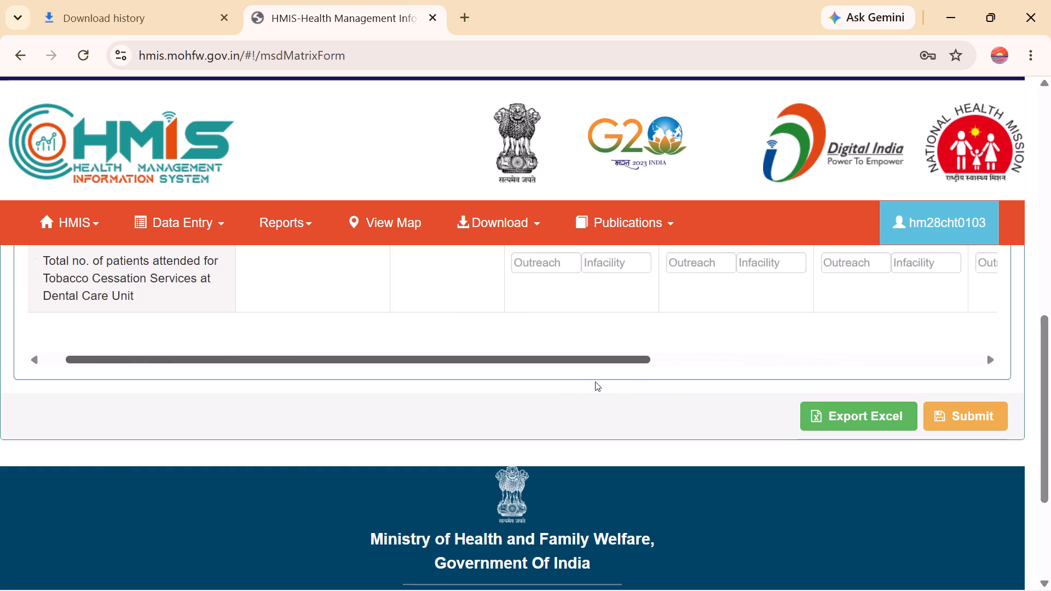
{"action": "left_click_drag", "start_coordinate": [595, 381], "coordinate": [563, 380]}
{"action": "scroll", "coordinate": [588, 407], "scroll_direction": "up", "scroll_amount": 4}
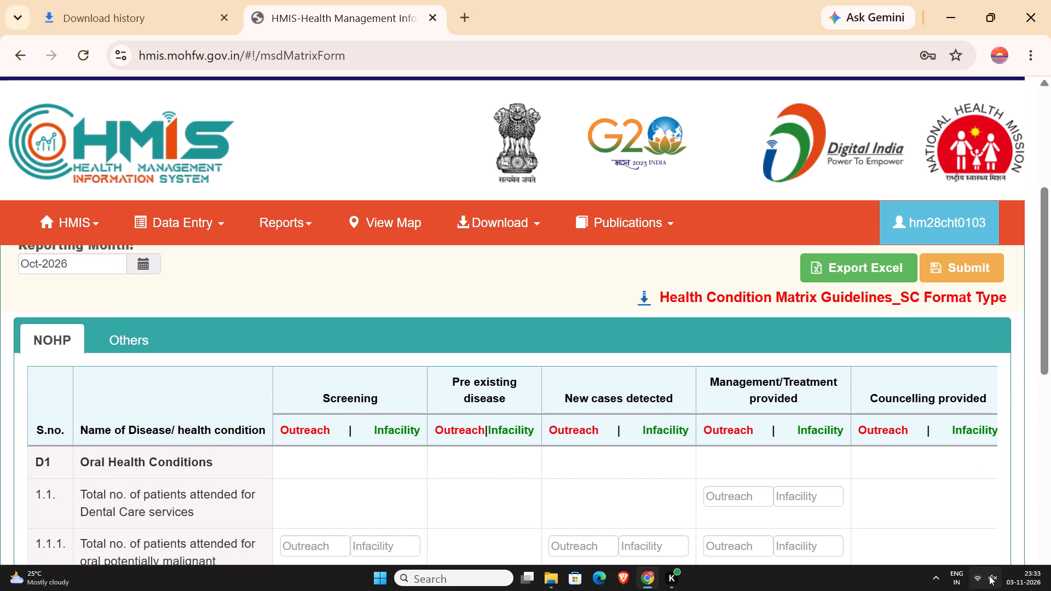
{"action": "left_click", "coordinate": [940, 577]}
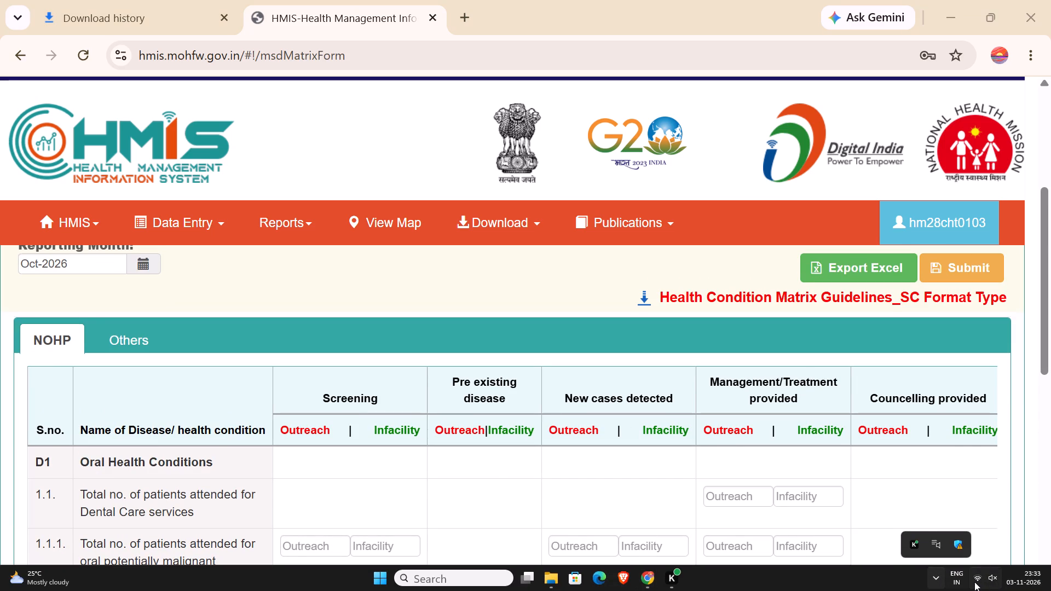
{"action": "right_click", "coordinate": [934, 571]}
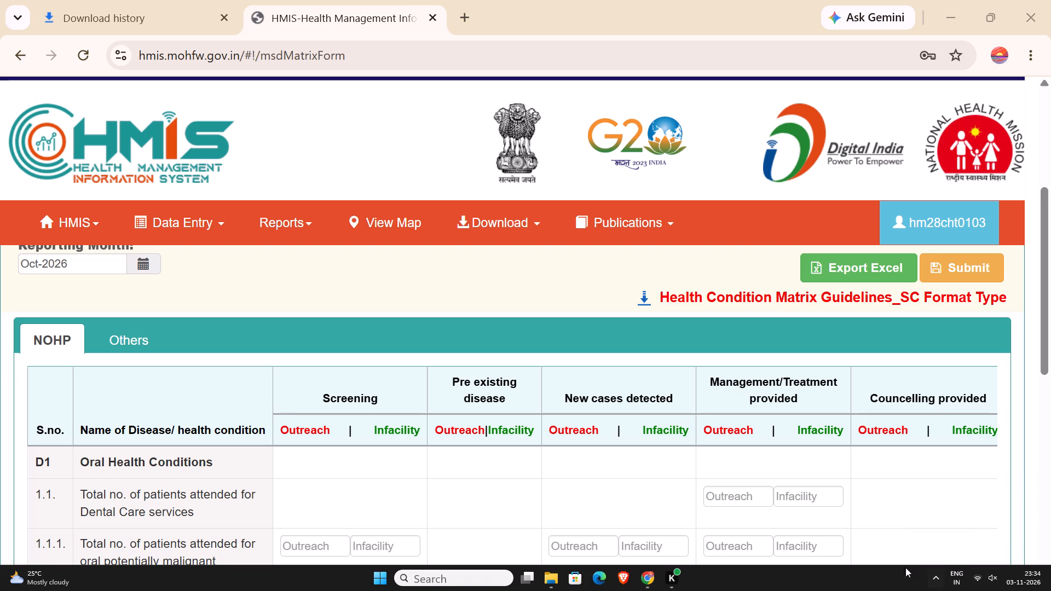
Adjust the screen brightness to slightly below the middle of its range.
{"action": "left_click", "coordinate": [973, 581]}
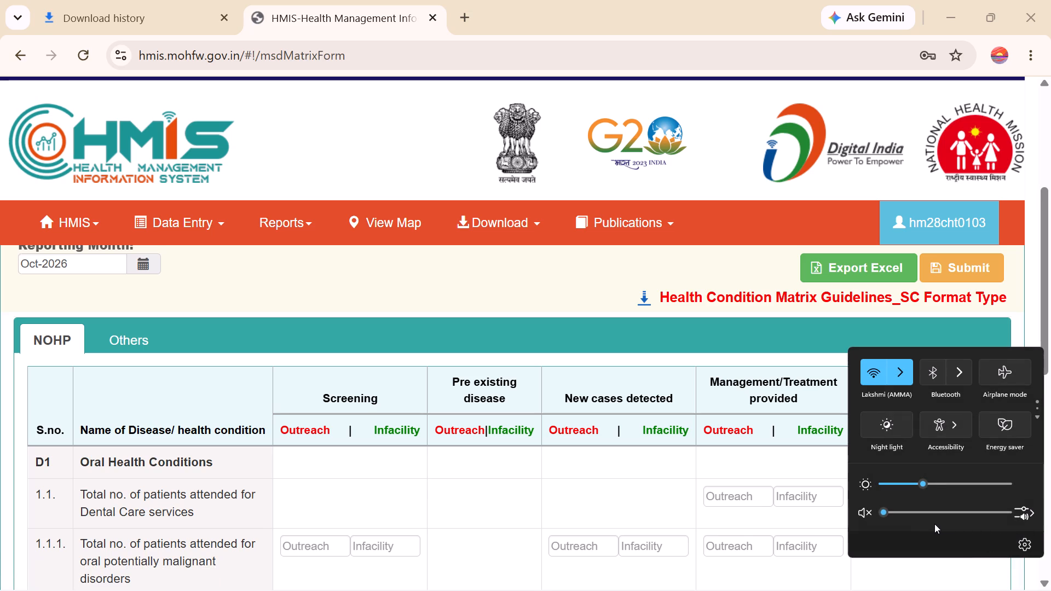
{"action": "left_click_drag", "start_coordinate": [922, 482], "coordinate": [893, 485]}
{"action": "left_click_drag", "start_coordinate": [893, 485], "coordinate": [977, 490]}
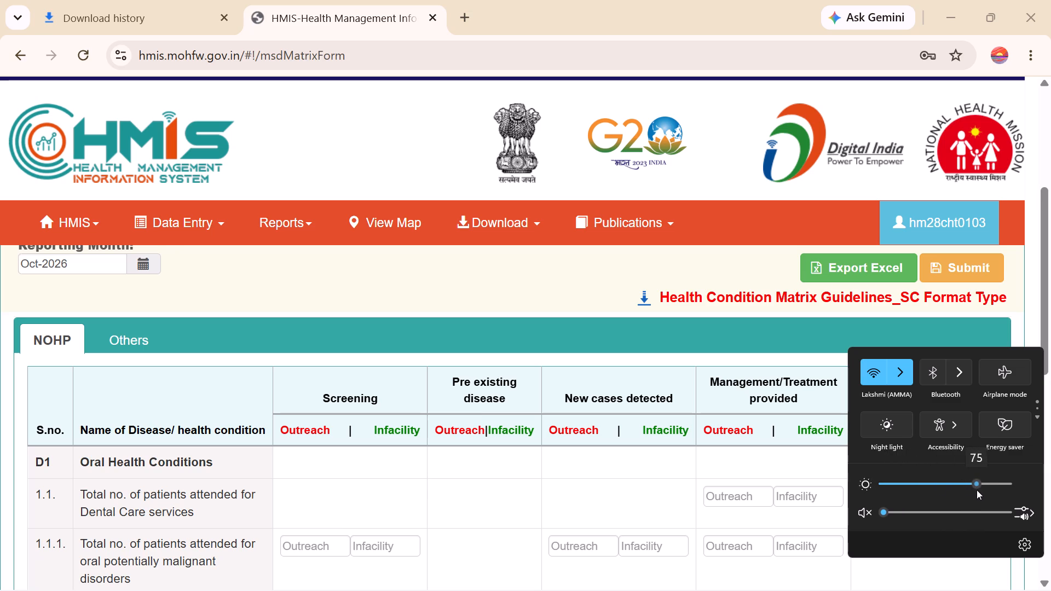
{"action": "left_click_drag", "start_coordinate": [977, 490], "coordinate": [933, 491]}
Unmute the speakers by raising the system volume to a low level, about a tenth of its range.
{"action": "left_click_drag", "start_coordinate": [883, 510], "coordinate": [896, 507]}
{"action": "scroll", "coordinate": [990, 459], "scroll_direction": "up", "scroll_amount": 1}
Review the sound output device, spatial sound and volume mixer options, and return to the quick settings.
{"action": "left_click", "coordinate": [1029, 511]}
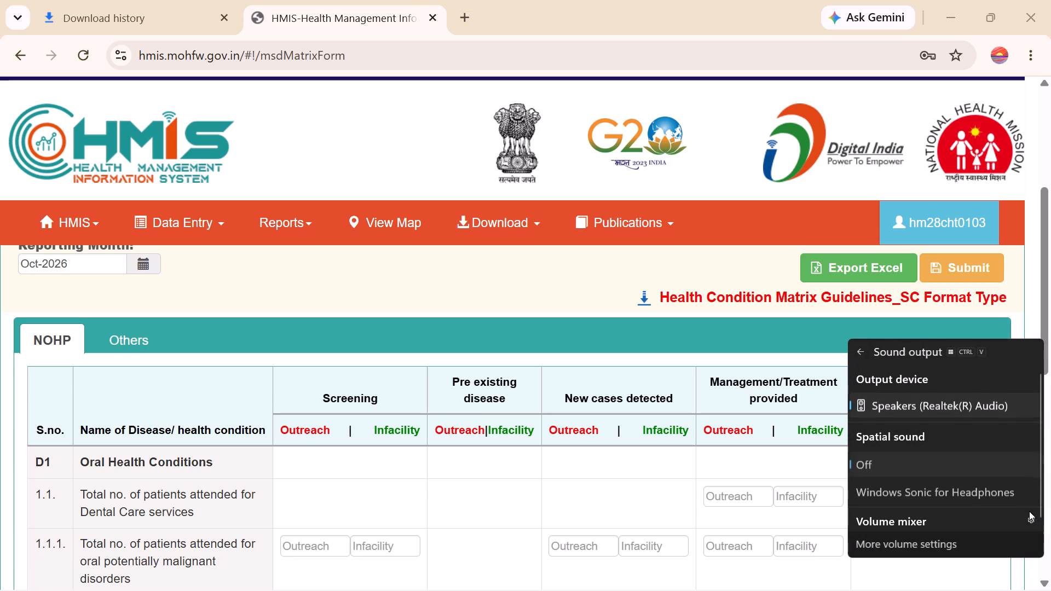
{"action": "scroll", "coordinate": [929, 449], "scroll_direction": "down", "scroll_amount": 2}
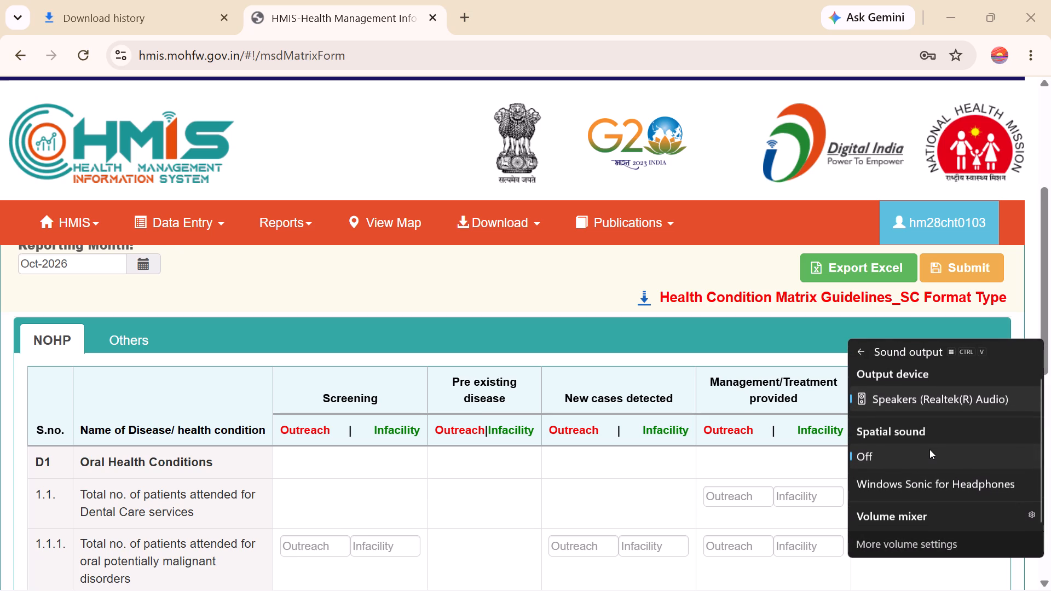
{"action": "scroll", "coordinate": [929, 450], "scroll_direction": "down", "scroll_amount": 1}
{"action": "scroll", "coordinate": [929, 455], "scroll_direction": "up", "scroll_amount": 5}
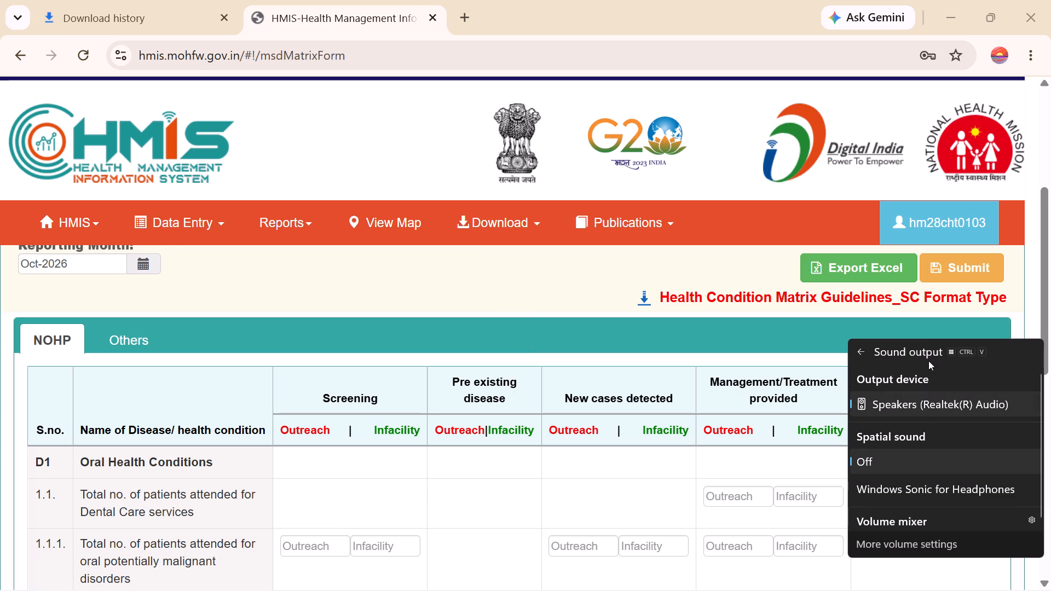
{"action": "left_click", "coordinate": [971, 350]}
{"action": "left_click", "coordinate": [861, 349]}
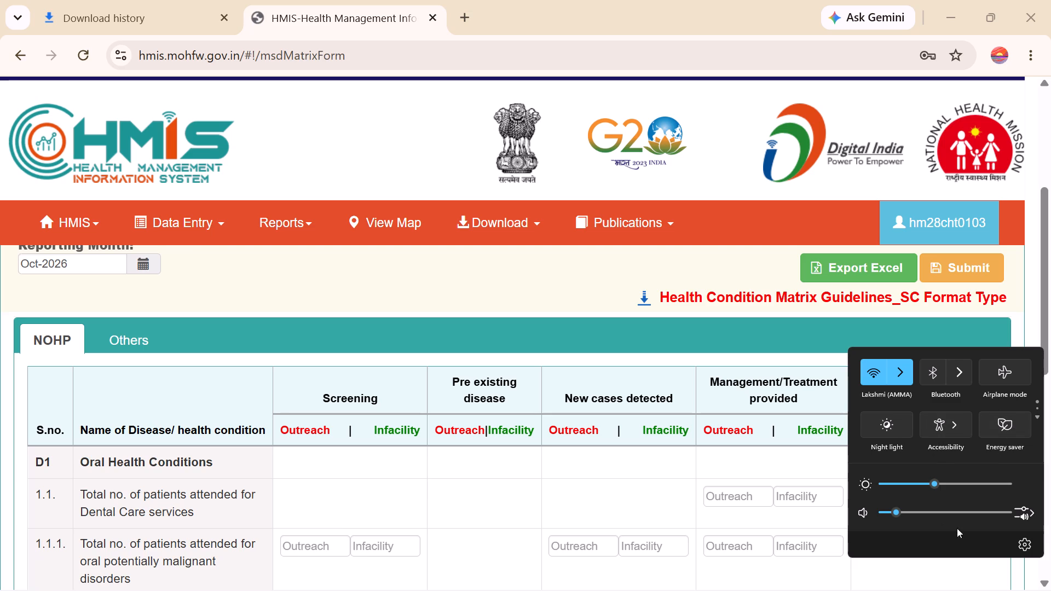
Open the system's Display settings page from the quick settings.
{"action": "left_click", "coordinate": [1025, 538]}
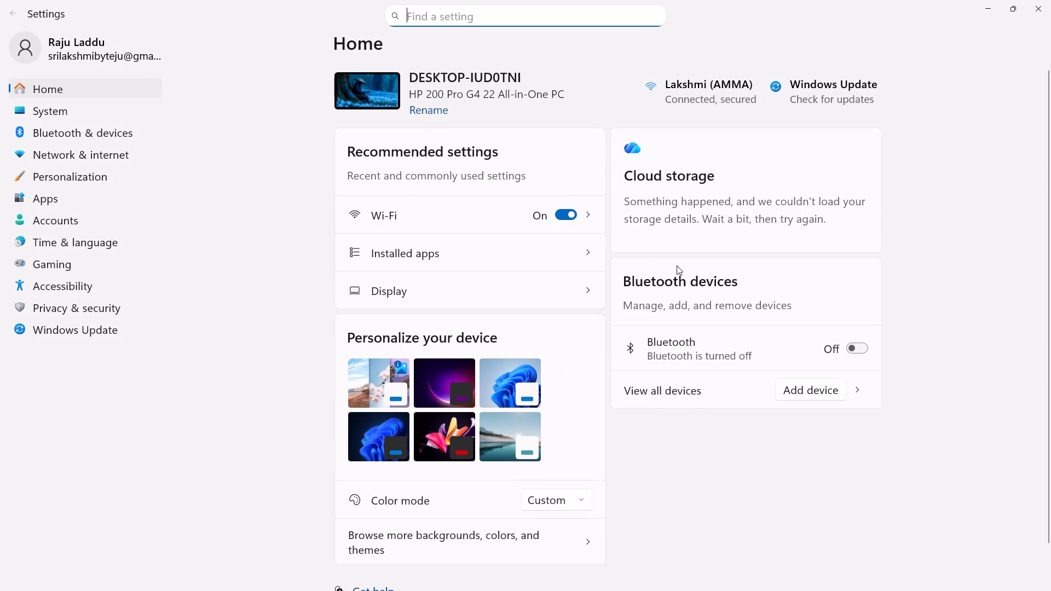
{"action": "scroll", "coordinate": [657, 295], "scroll_direction": "down", "scroll_amount": 2}
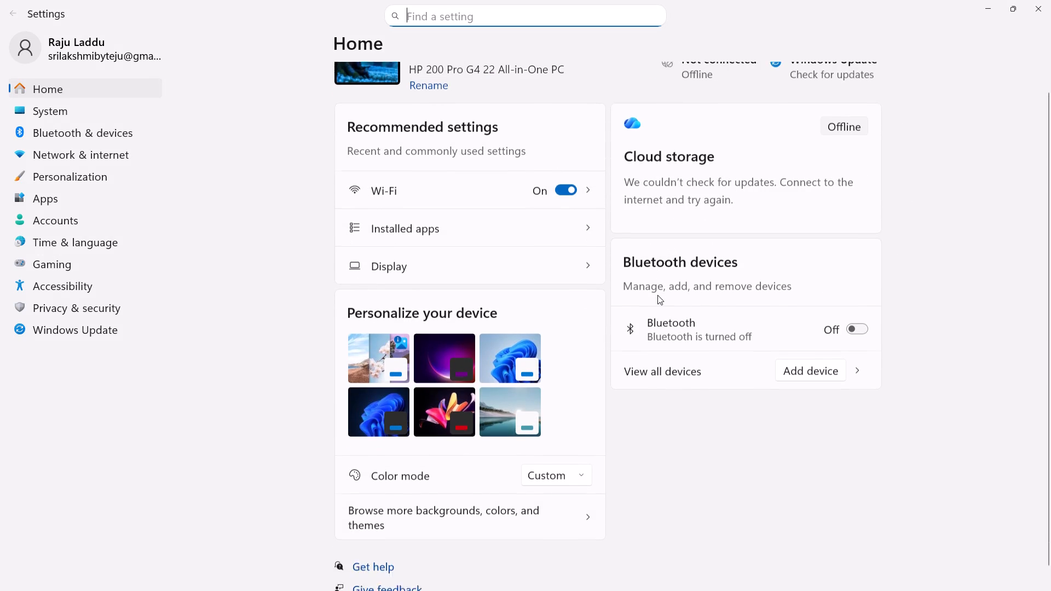
{"action": "scroll", "coordinate": [656, 342], "scroll_direction": "down", "scroll_amount": 3}
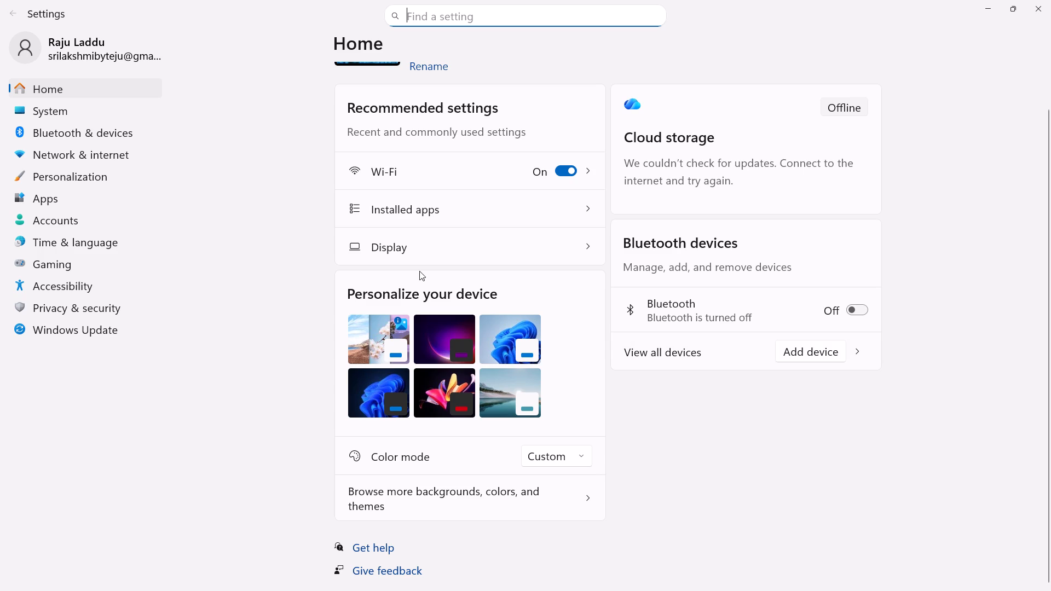
{"action": "left_click", "coordinate": [466, 243]}
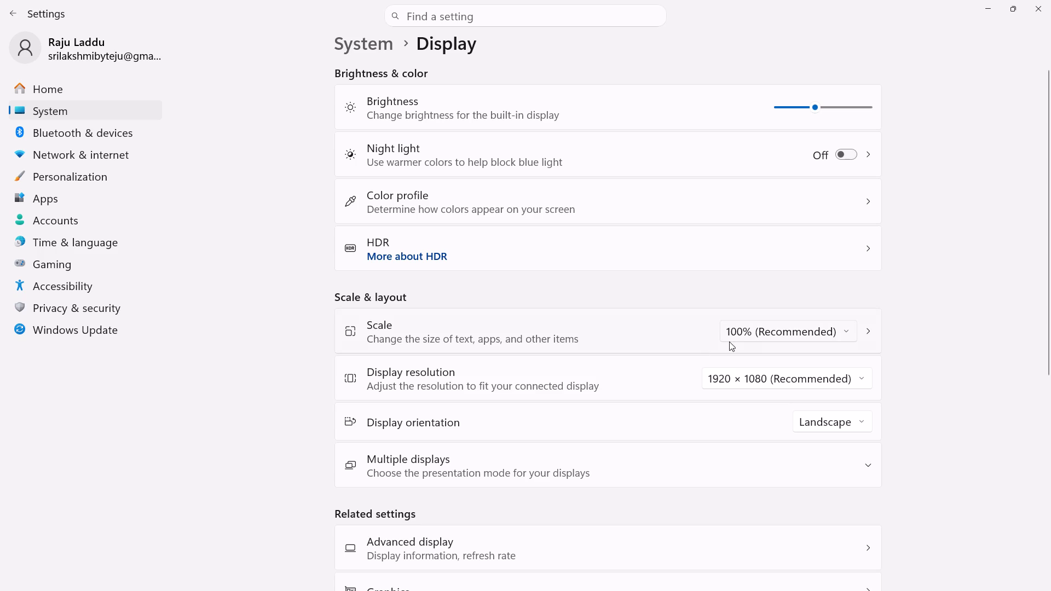
Review the available display scale choices and the remaining display settings down to the related support links.
{"action": "left_click", "coordinate": [796, 330]}
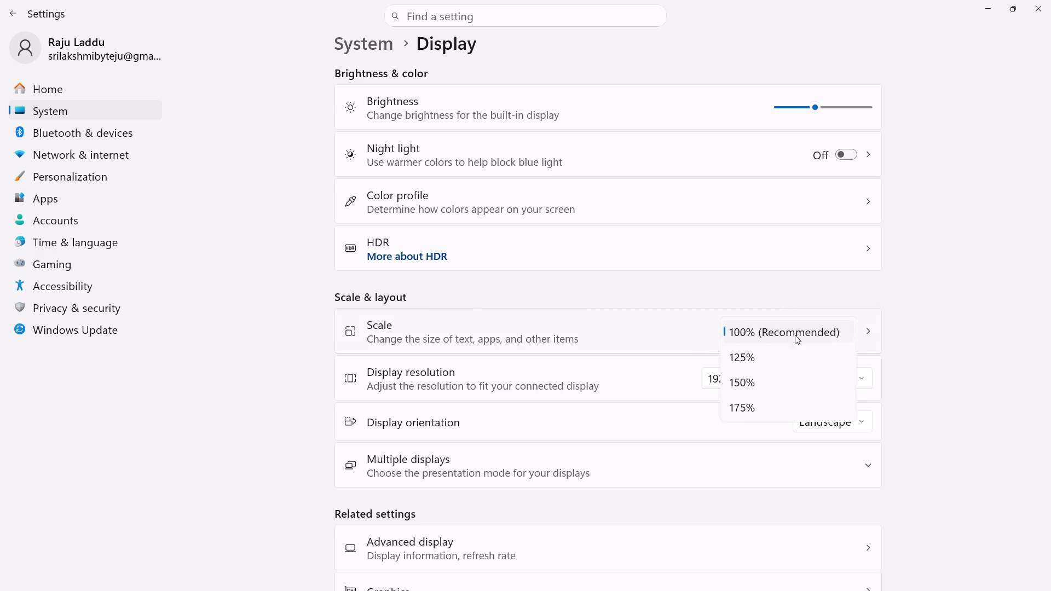
{"action": "left_click", "coordinate": [627, 371]}
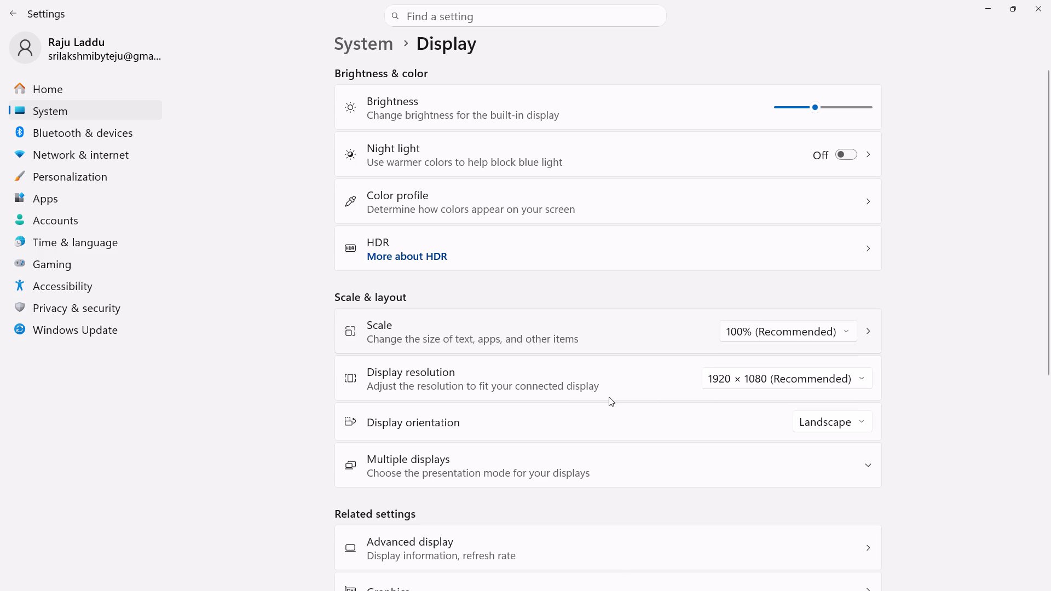
{"action": "scroll", "coordinate": [611, 360], "scroll_direction": "down", "scroll_amount": 2}
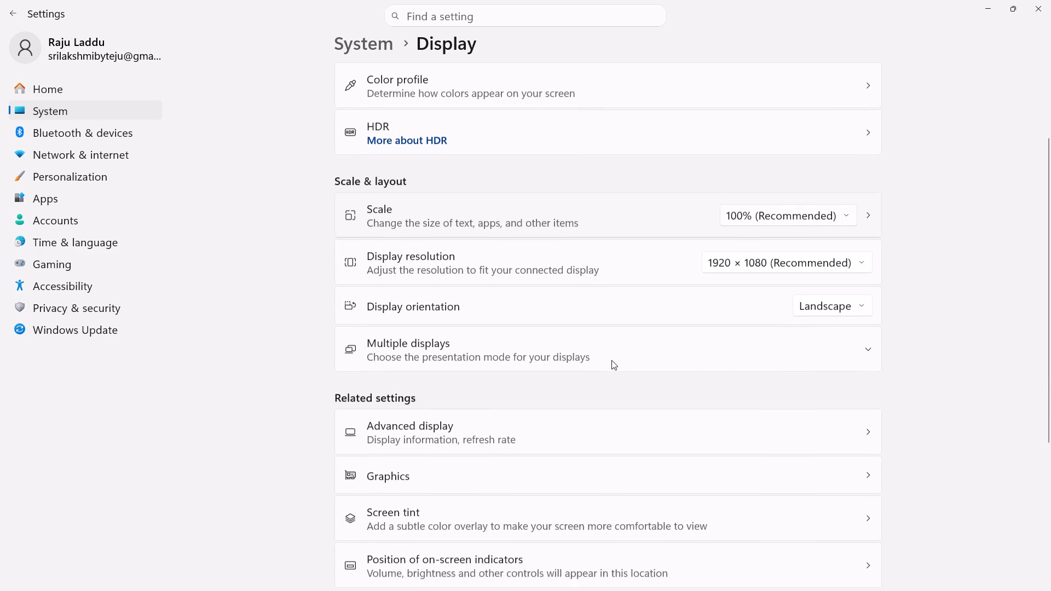
{"action": "scroll", "coordinate": [607, 361], "scroll_direction": "down", "scroll_amount": 2}
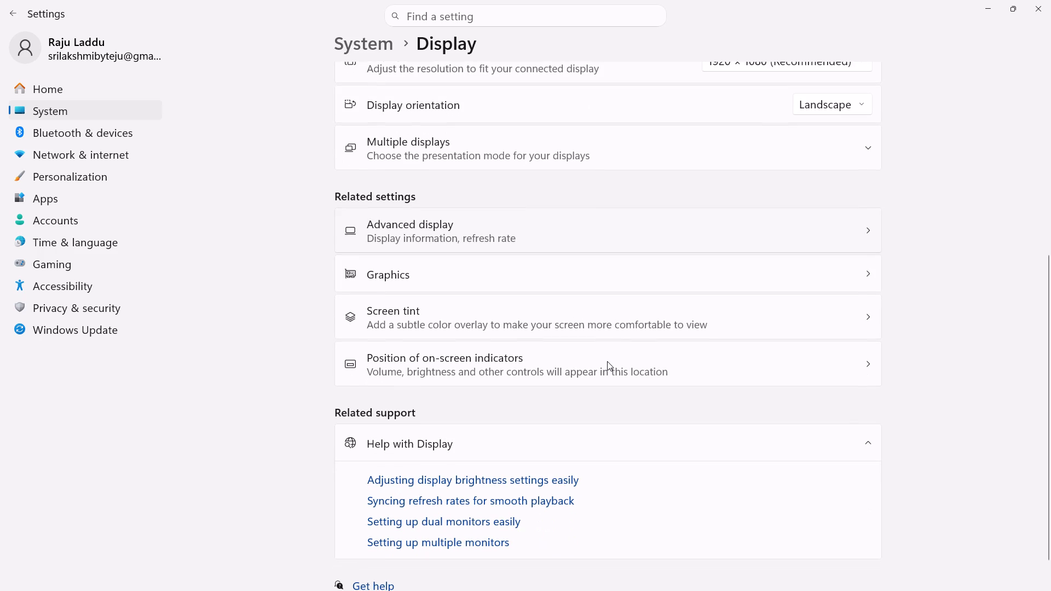
{"action": "scroll", "coordinate": [607, 361], "scroll_direction": "down", "scroll_amount": 3}
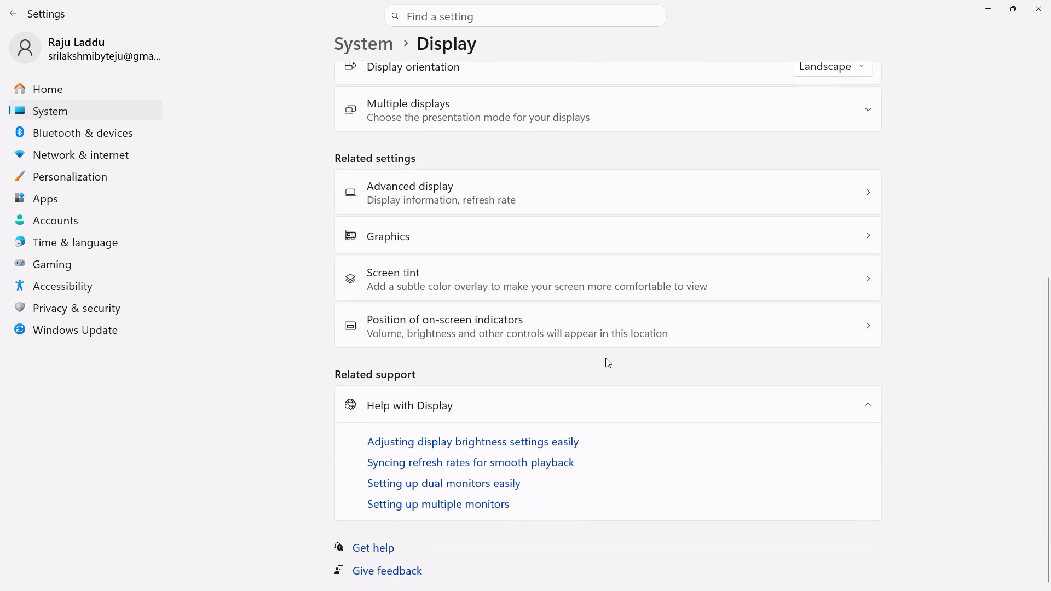
Set the display scale for text, apps and other items to 175%.
{"action": "scroll", "coordinate": [605, 360], "scroll_direction": "up", "scroll_amount": 5}
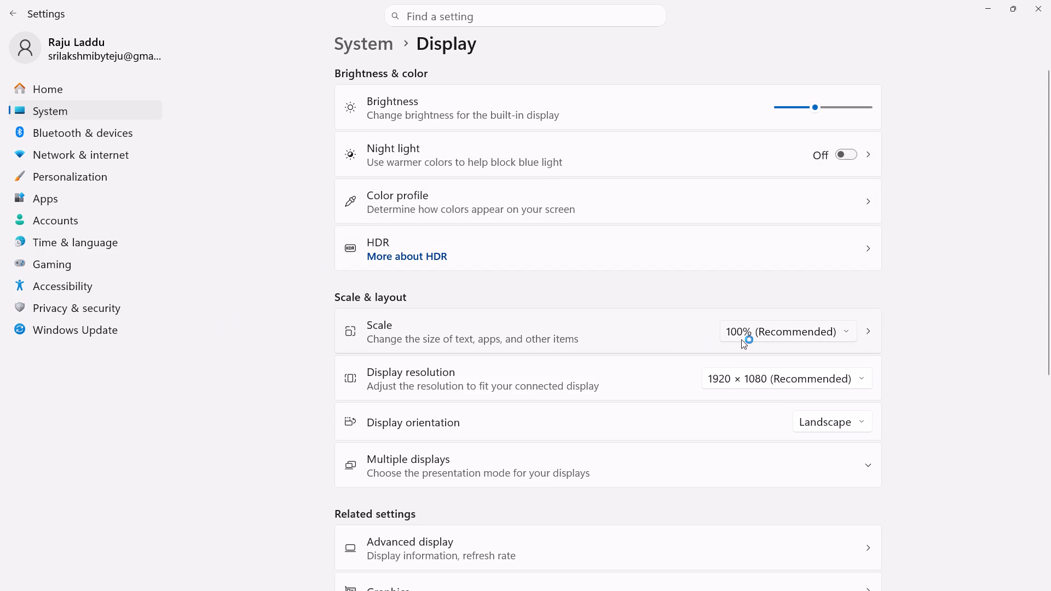
{"action": "left_click", "coordinate": [841, 331]}
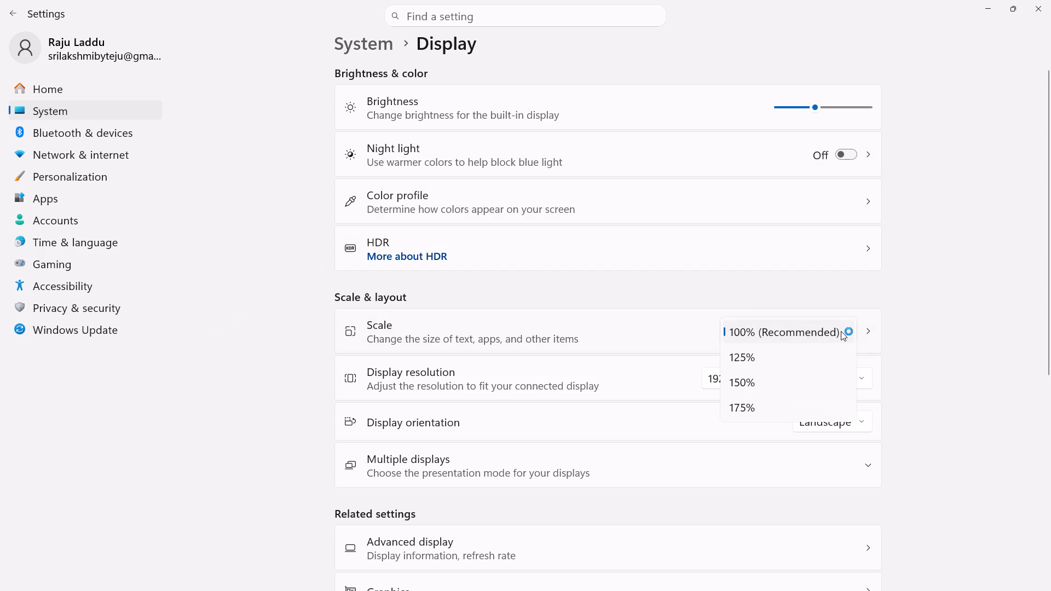
{"action": "left_click", "coordinate": [779, 407]}
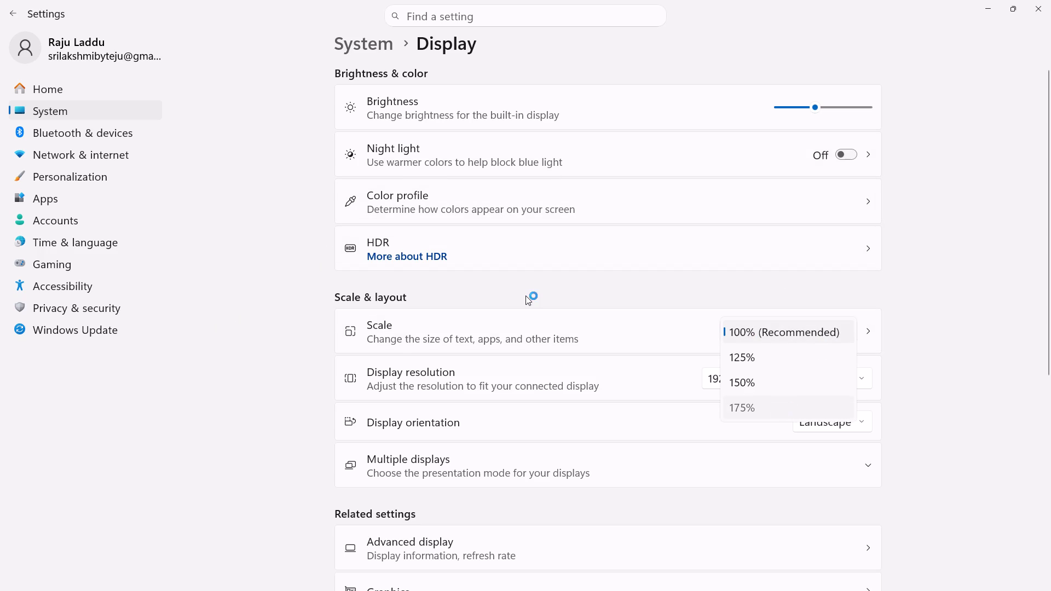
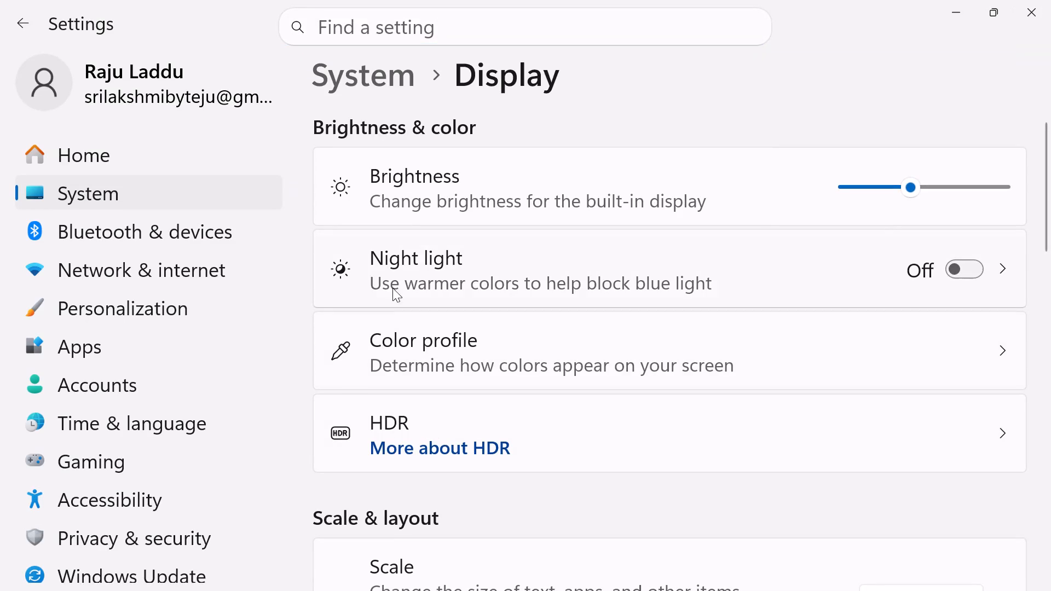
Set the display scale to 100% (Recommended) in the Scale & layout settings.
{"action": "scroll", "coordinate": [497, 381], "scroll_direction": "down", "scroll_amount": 2}
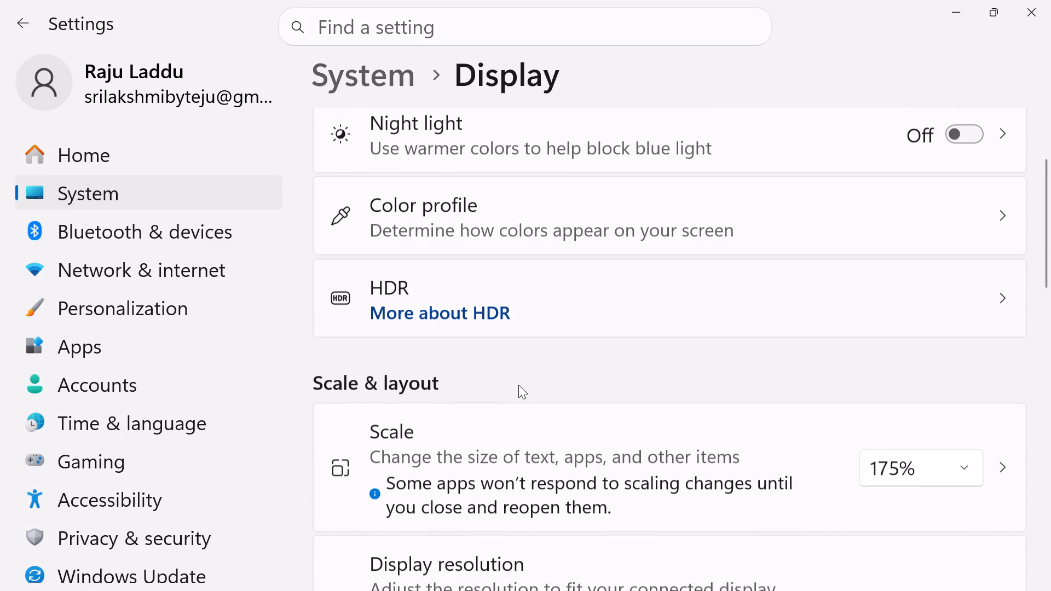
{"action": "left_click", "coordinate": [967, 466]}
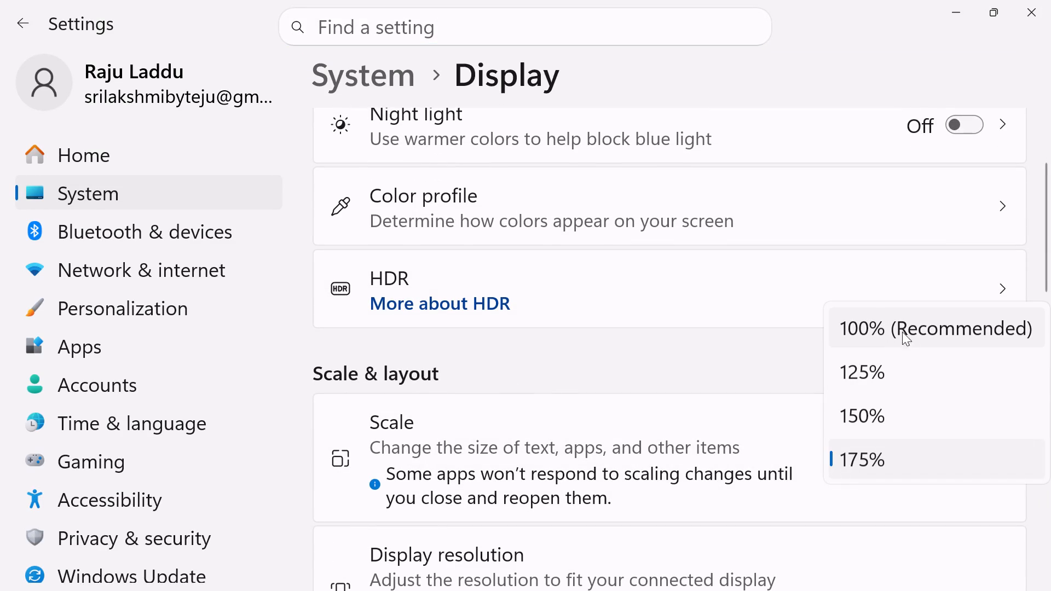
{"action": "left_click", "coordinate": [918, 332]}
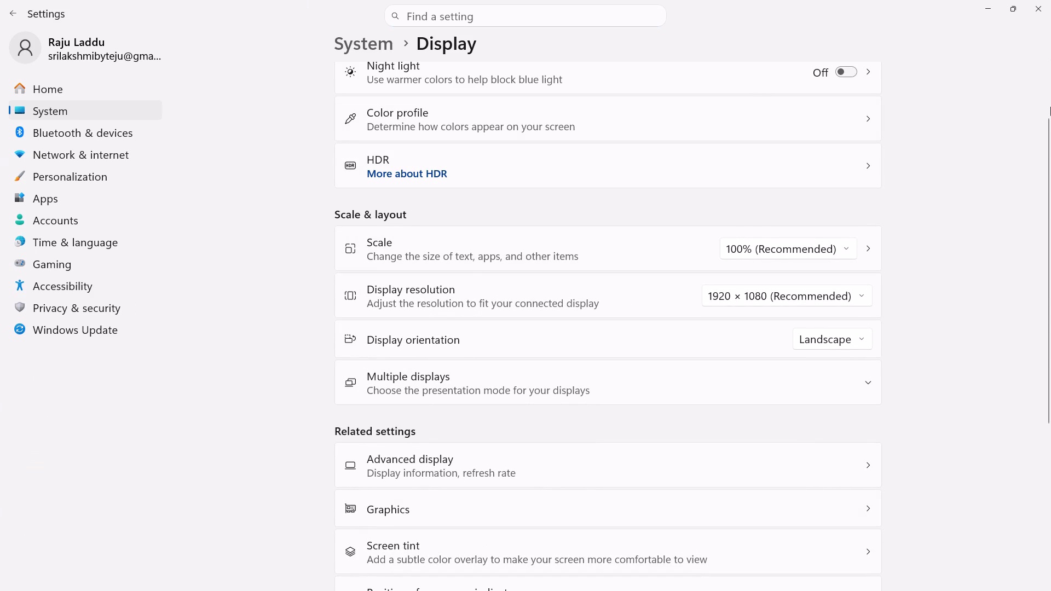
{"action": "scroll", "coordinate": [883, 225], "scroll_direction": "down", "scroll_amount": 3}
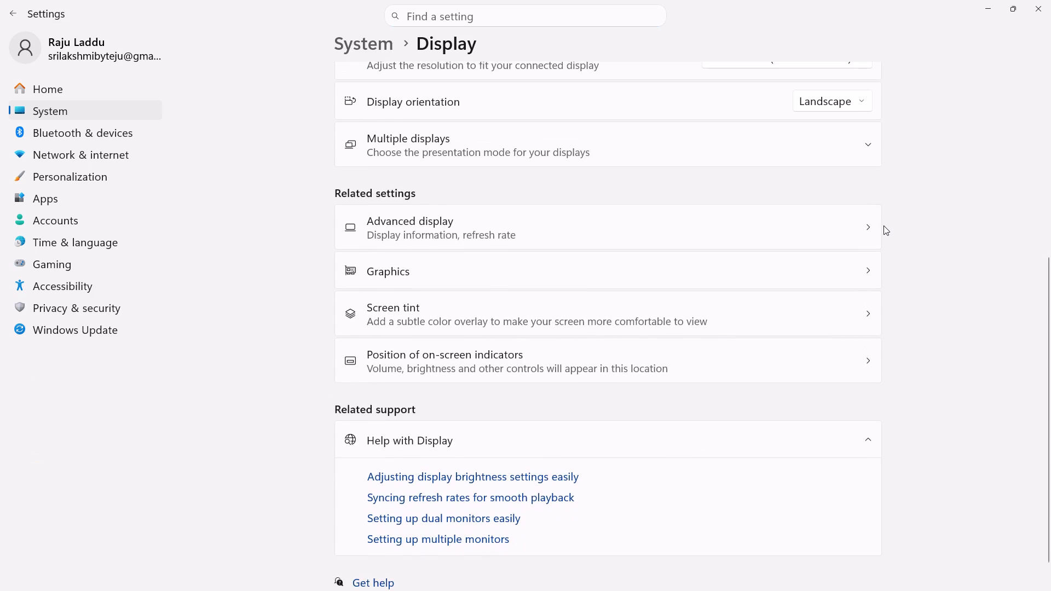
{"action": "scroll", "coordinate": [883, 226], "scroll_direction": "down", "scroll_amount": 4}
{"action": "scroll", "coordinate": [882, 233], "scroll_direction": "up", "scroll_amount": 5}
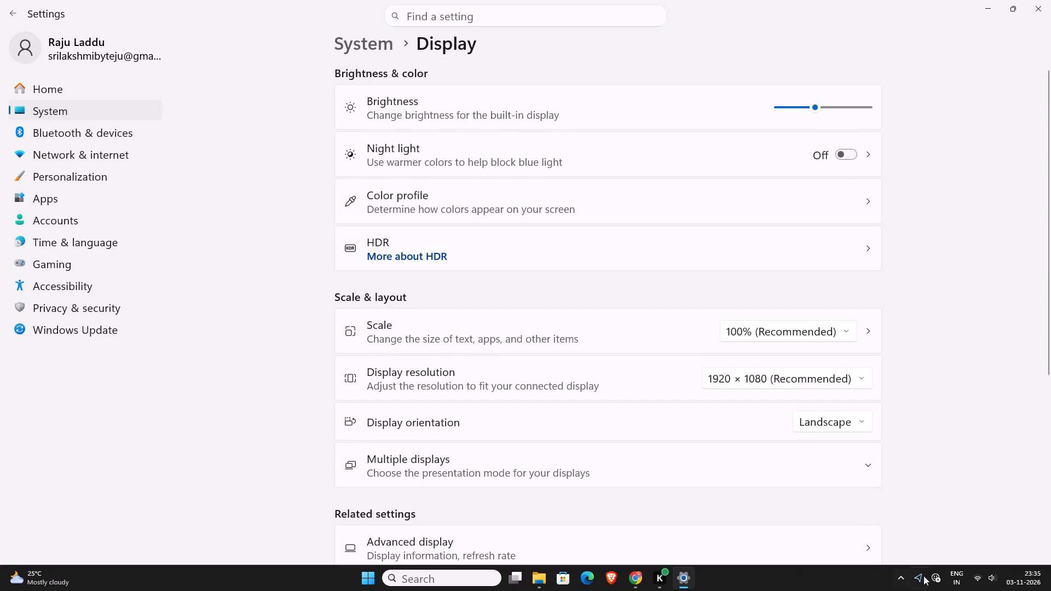
Switch to Chrome and look over the Oct-2026 Health Condition Matrix form, including its facility details and the NOHP oral health rows.
{"action": "left_click", "coordinate": [638, 578]}
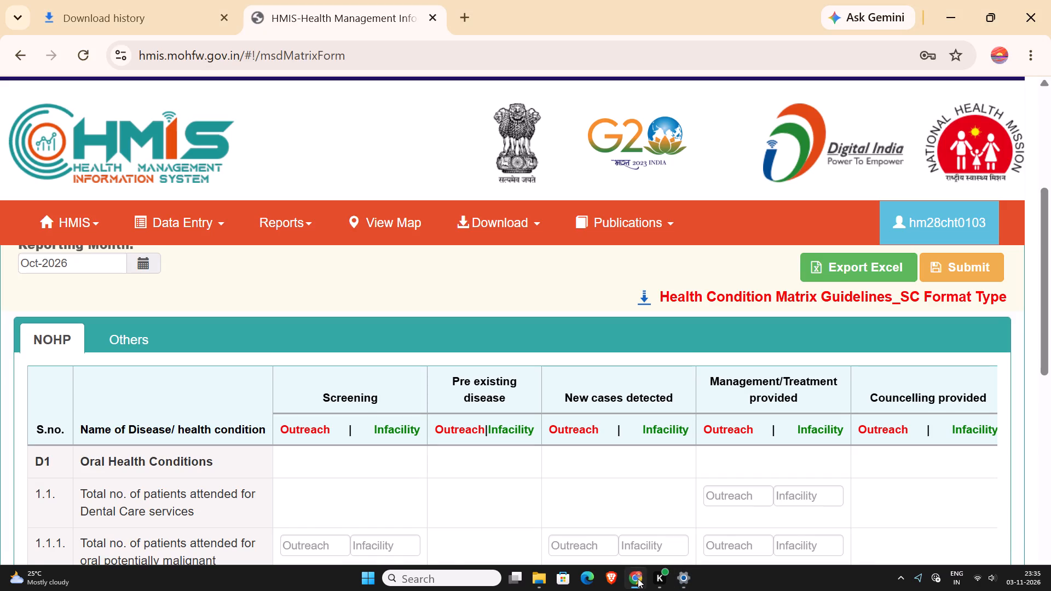
{"action": "scroll", "coordinate": [653, 435], "scroll_direction": "down", "scroll_amount": 4}
{"action": "scroll", "coordinate": [694, 443], "scroll_direction": "up", "scroll_amount": 2}
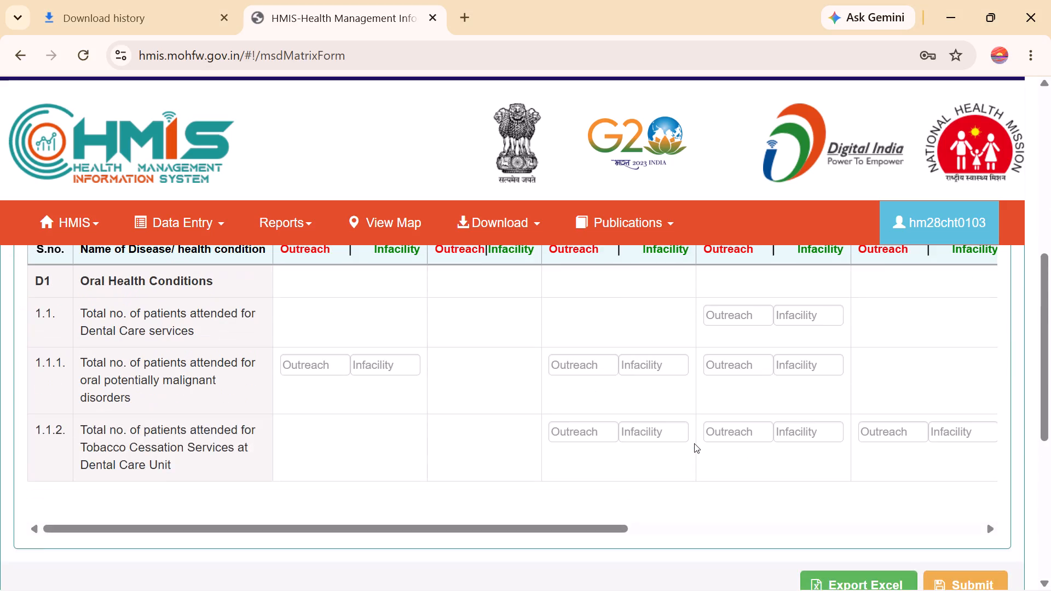
{"action": "scroll", "coordinate": [694, 443], "scroll_direction": "up", "scroll_amount": 11}
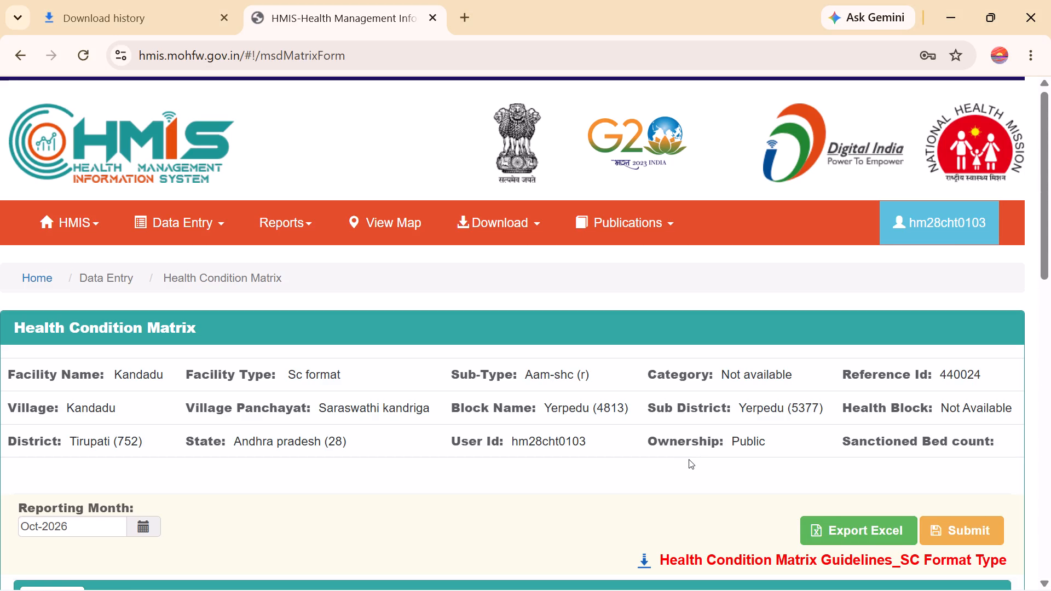
{"action": "scroll", "coordinate": [689, 459], "scroll_direction": "down", "scroll_amount": 5}
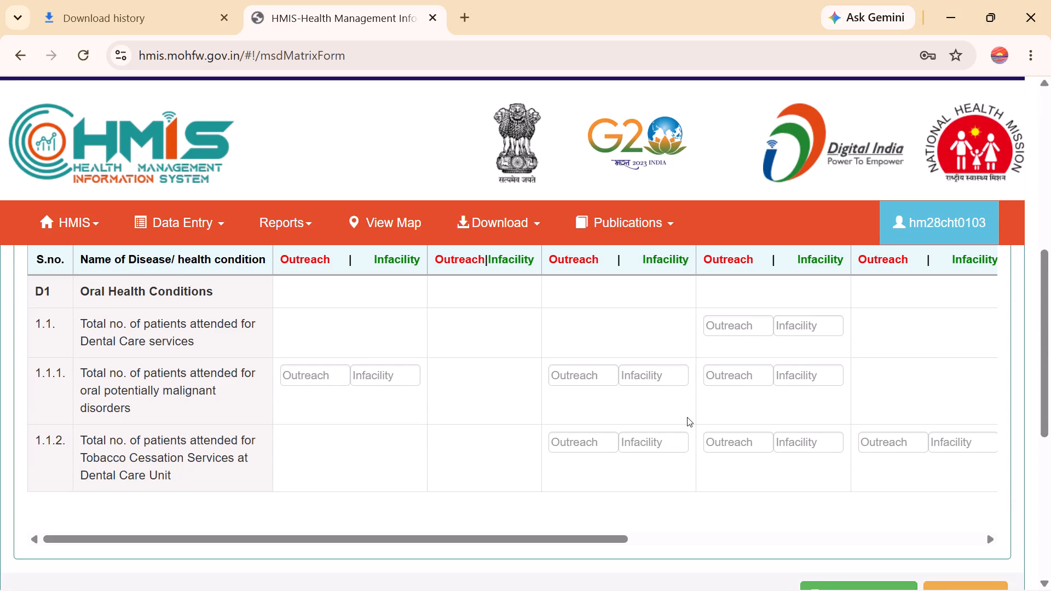
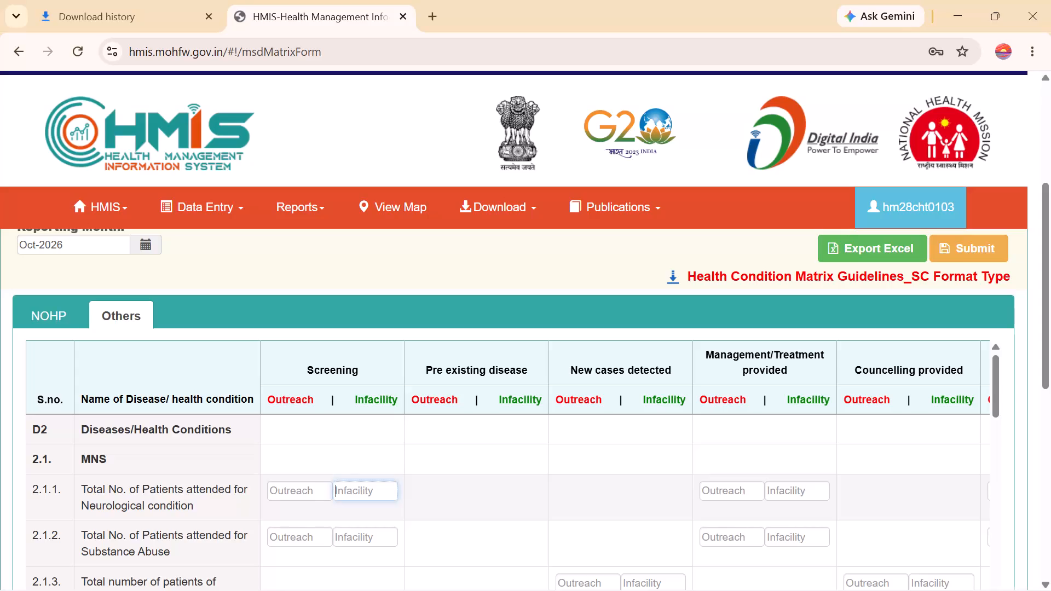
Enter Screening figures of 0 outreach and 5 infacility for row 2.1.1, patients attended for Neurological condition.
{"action": "key", "text": "5"}
{"action": "left_click", "coordinate": [305, 494]}
{"action": "key", "text": "5"}
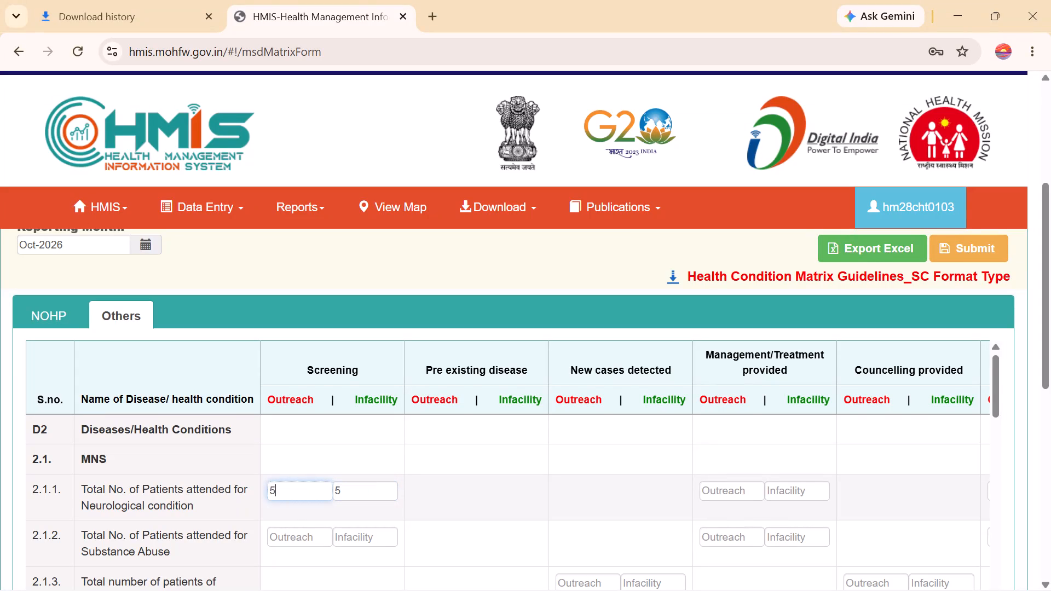
{"action": "key", "text": "BackSpace"}
{"action": "key", "text": "0"}
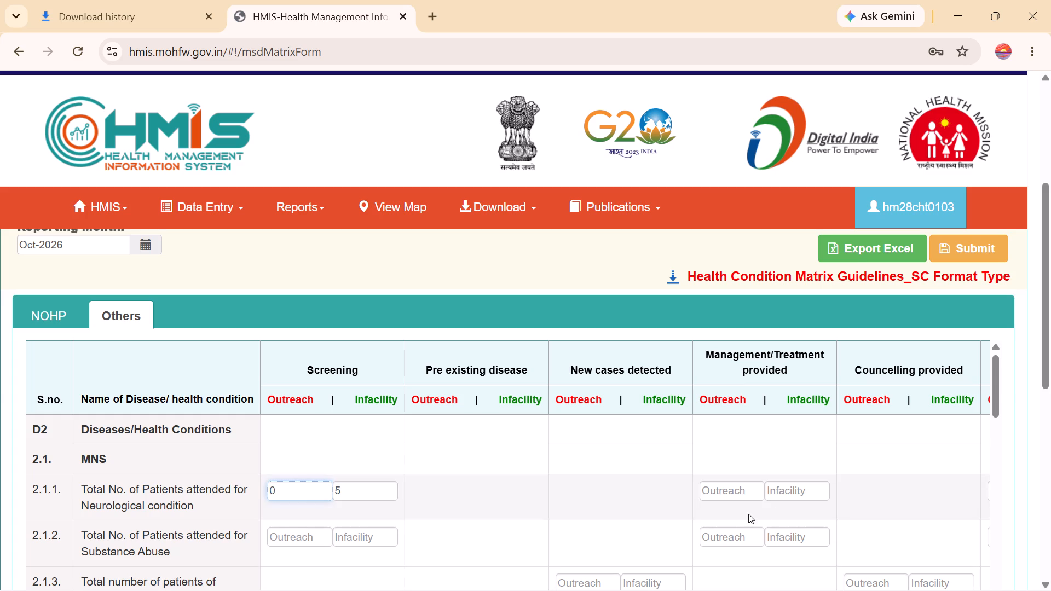
Enter Management/Treatment provided figures of 0 outreach and 1 infacility in the Neurological condition row.
{"action": "left_click", "coordinate": [784, 484]}
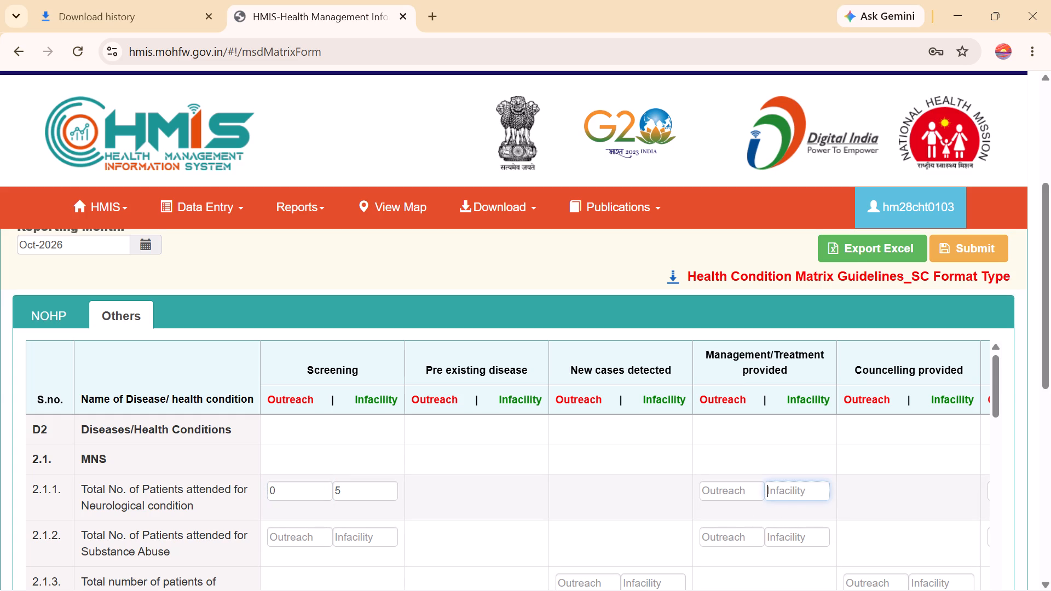
{"action": "key", "text": "1"}
{"action": "left_click", "coordinate": [732, 503]}
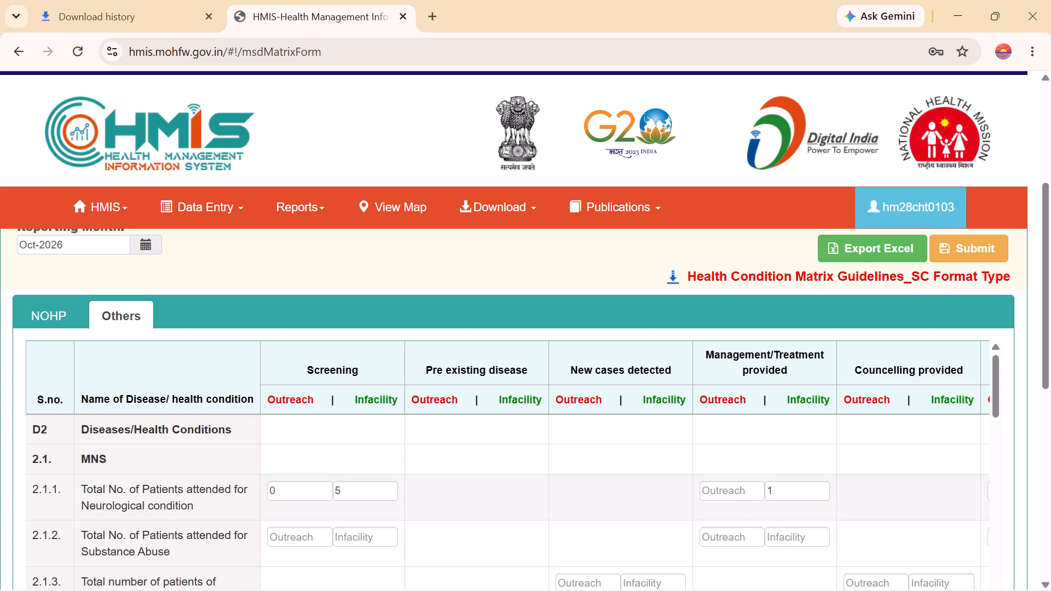
{"action": "left_click", "coordinate": [714, 499]}
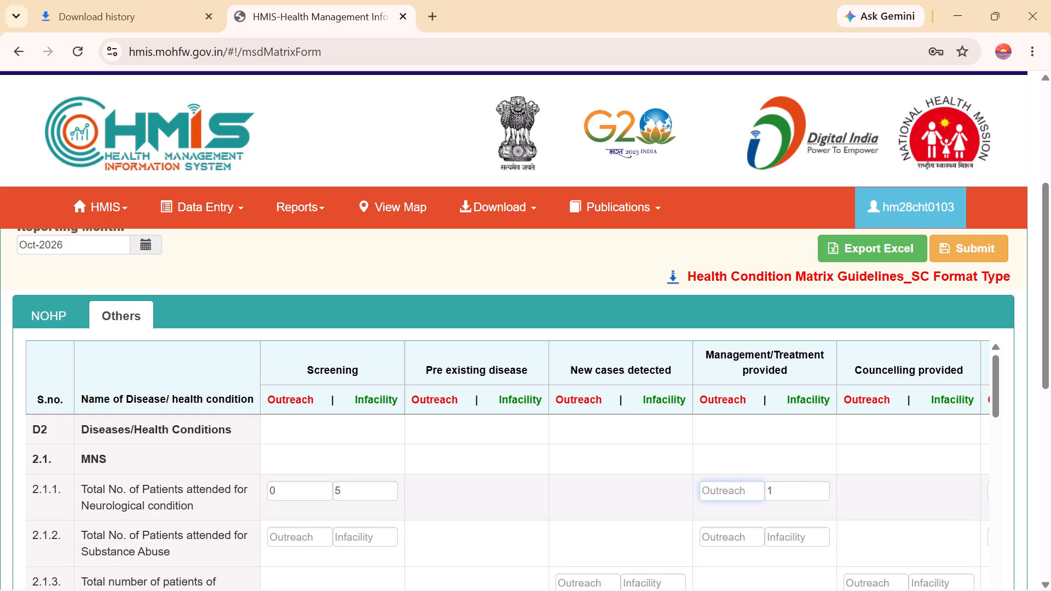
{"action": "left_click", "coordinate": [714, 488]}
{"action": "key", "text": "0"}
Look over the facility details and the MNS and Mental Health rows of the Health Condition Matrix.
{"action": "scroll", "coordinate": [1015, 333], "scroll_direction": "down", "scroll_amount": 2}
{"action": "scroll", "coordinate": [1015, 333], "scroll_direction": "up", "scroll_amount": 2}
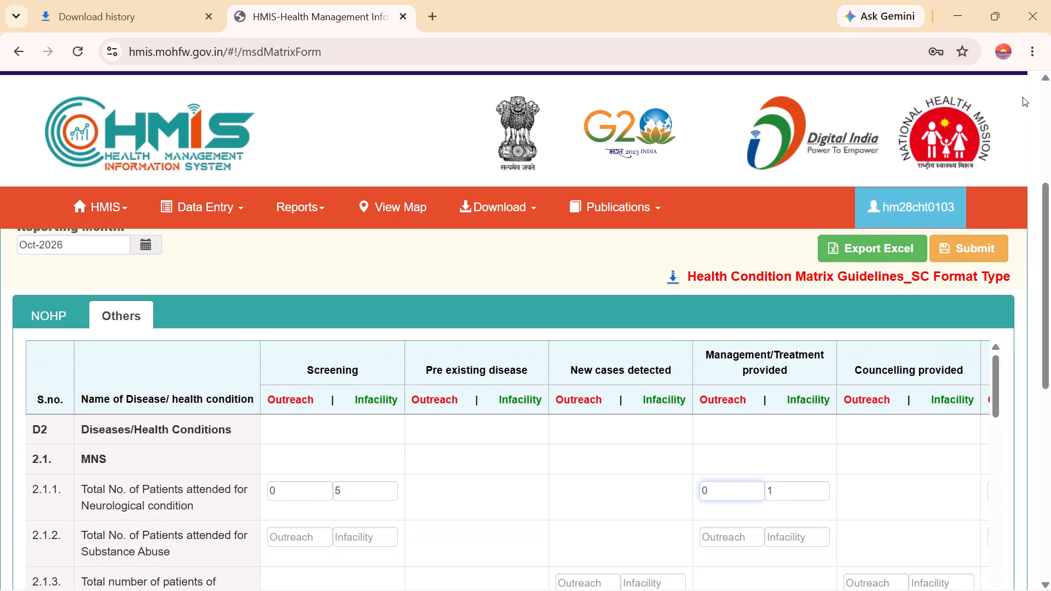
{"action": "left_click", "coordinate": [1047, 80]}
{"action": "left_click", "coordinate": [1047, 80]}
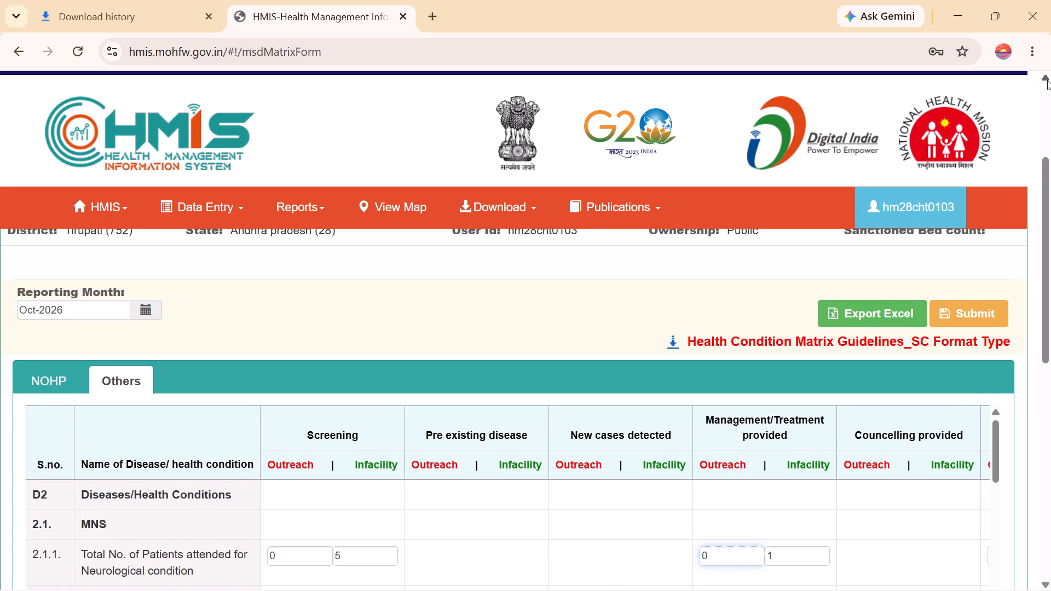
{"action": "double_click", "coordinate": [1047, 80]}
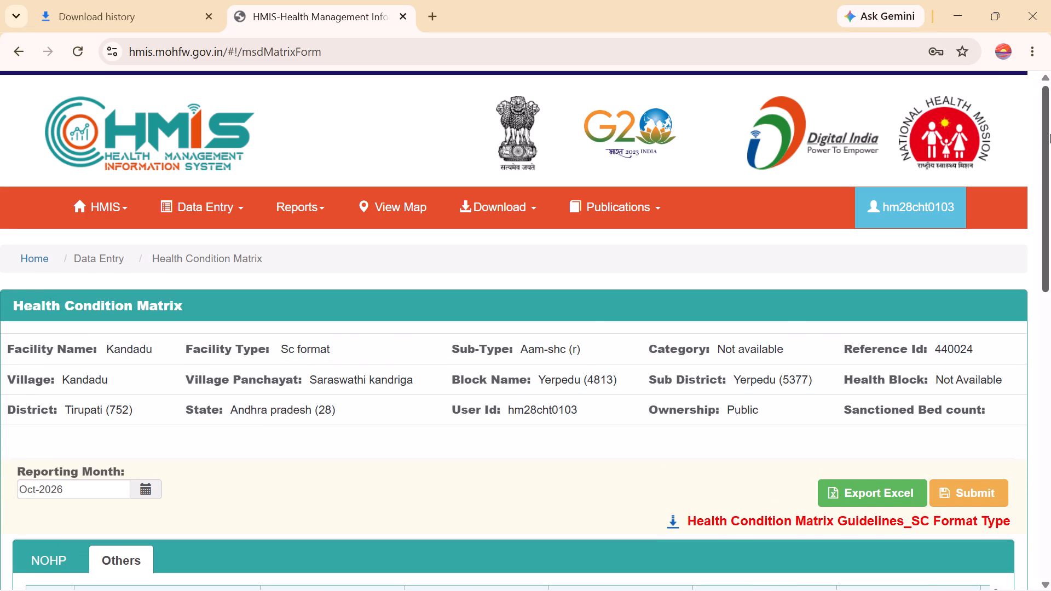
{"action": "left_click_drag", "start_coordinate": [1047, 134], "coordinate": [1043, 287]}
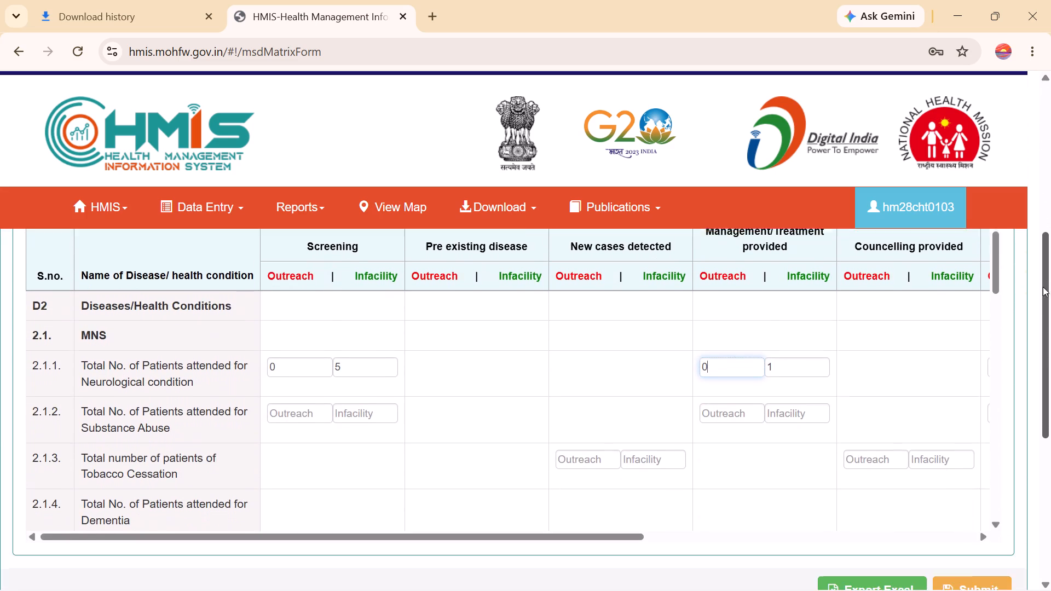
{"action": "left_click_drag", "start_coordinate": [1043, 287], "coordinate": [1042, 309]}
{"action": "left_click", "coordinate": [1042, 309]}
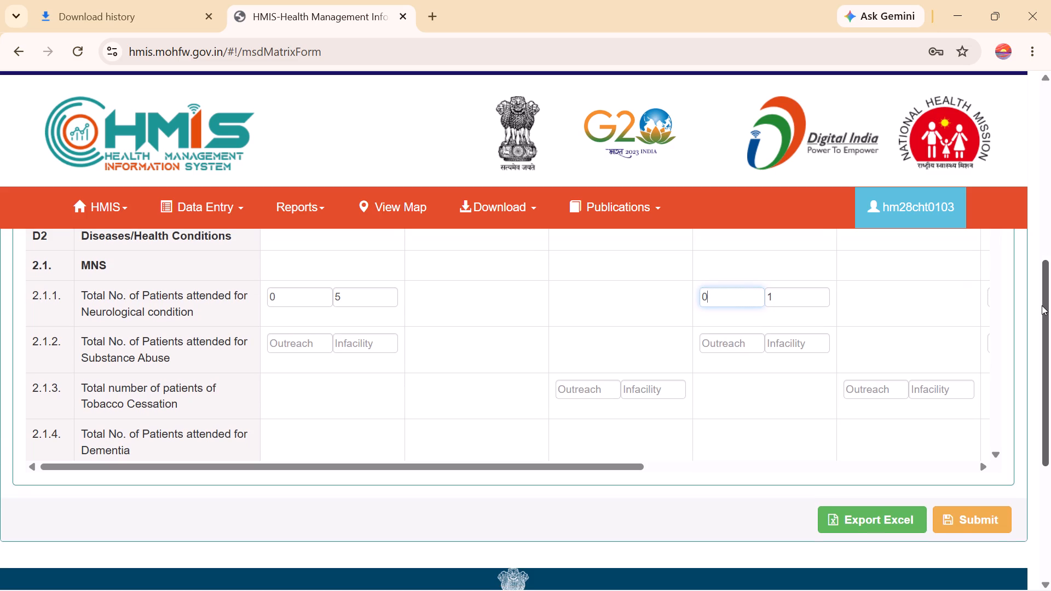
{"action": "left_click_drag", "start_coordinate": [1046, 300], "coordinate": [1049, 281]}
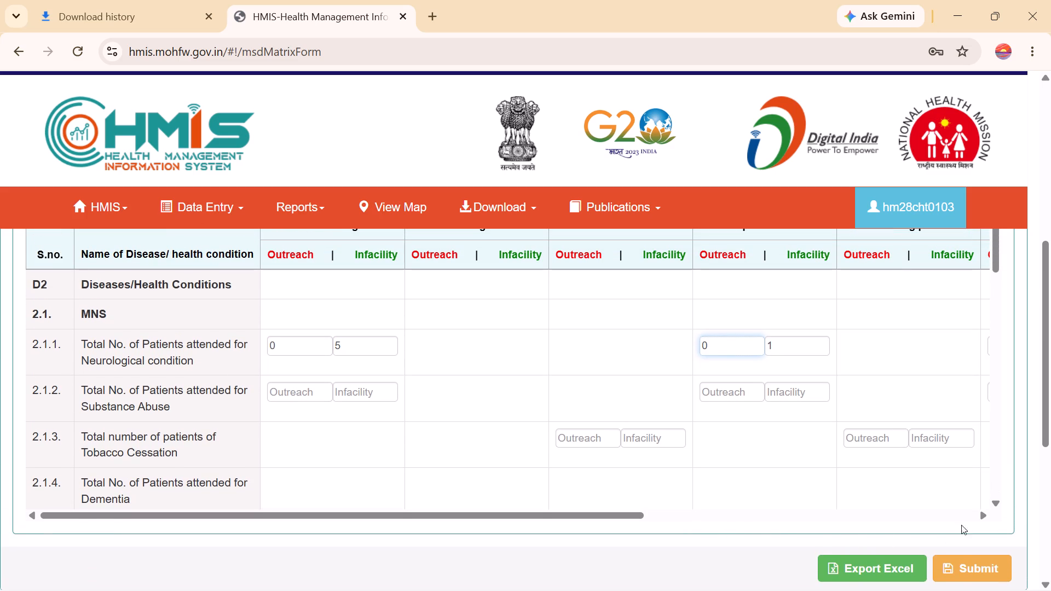
{"action": "left_click", "coordinate": [981, 517]}
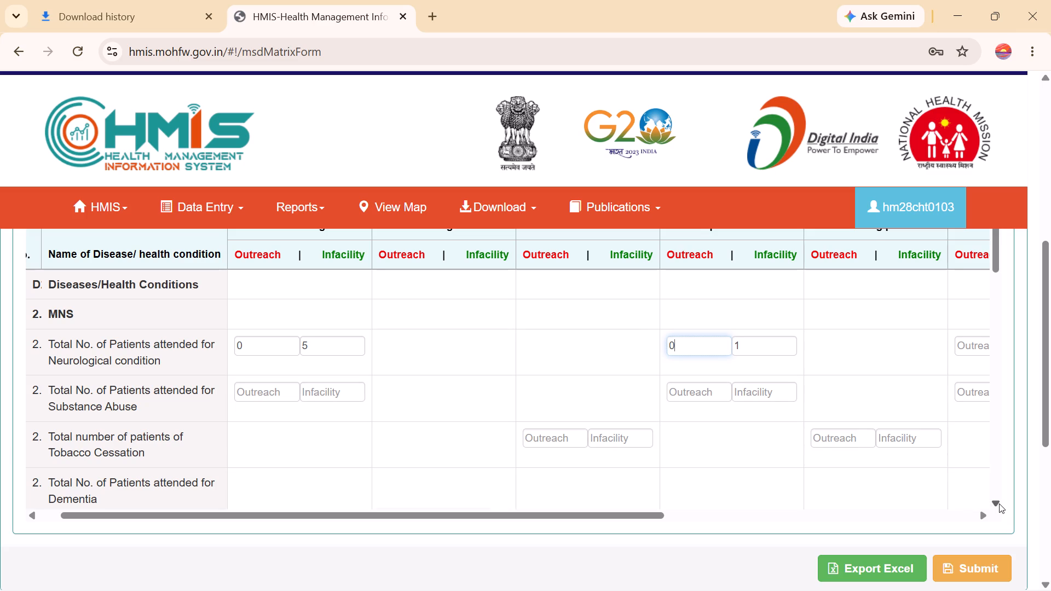
{"action": "left_click", "coordinate": [1000, 503]}
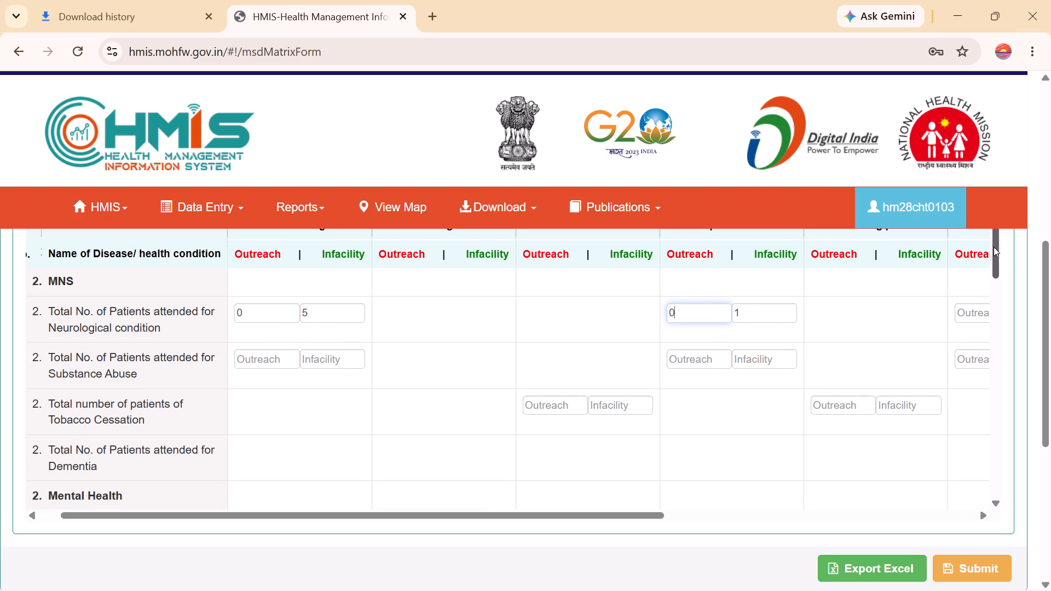
{"action": "left_click_drag", "start_coordinate": [998, 261], "coordinate": [1000, 161]}
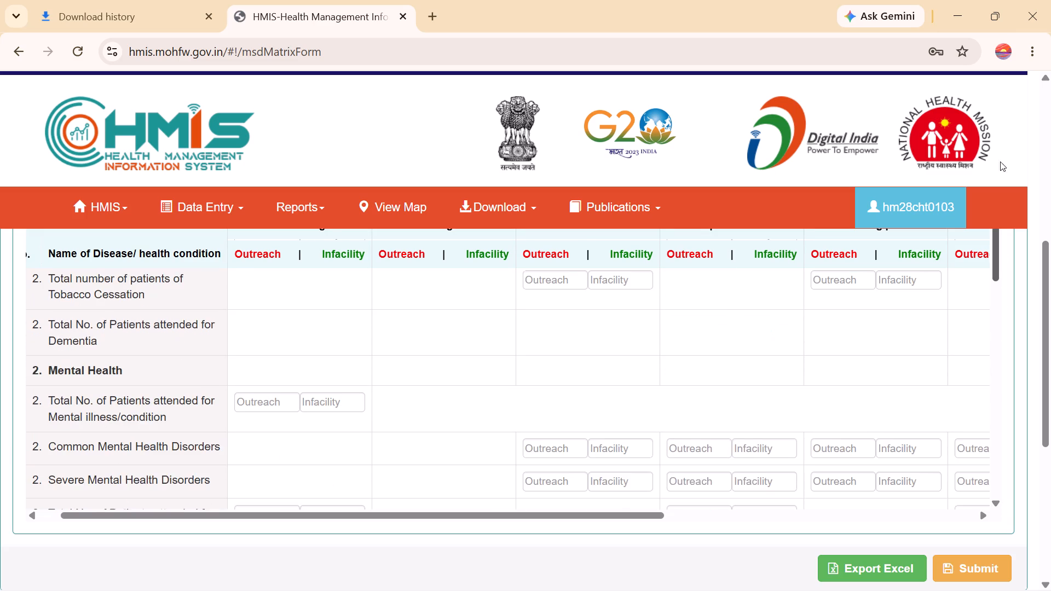
{"action": "left_click_drag", "start_coordinate": [1000, 161], "coordinate": [1000, 154]}
{"action": "scroll", "coordinate": [427, 384], "scroll_direction": "up", "scroll_amount": 3}
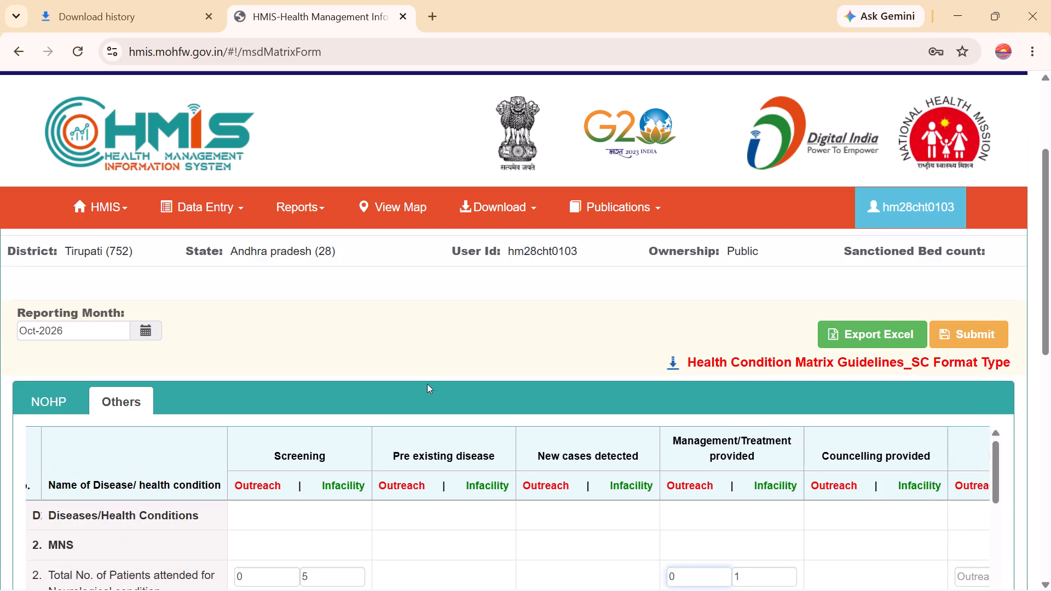
{"action": "scroll", "coordinate": [425, 394], "scroll_direction": "down", "scroll_amount": 2}
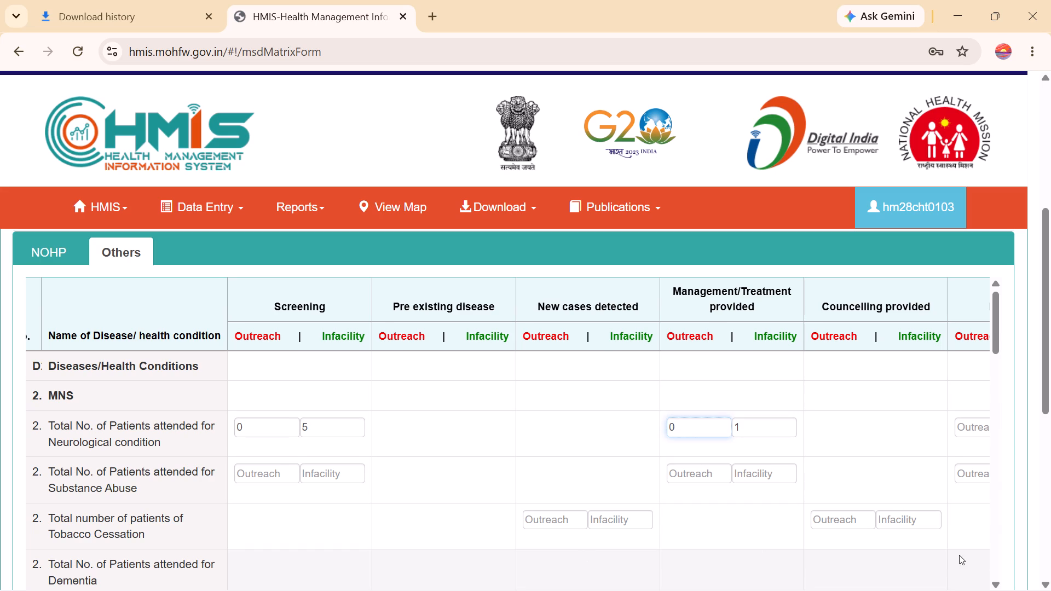
{"action": "left_click", "coordinate": [998, 586]}
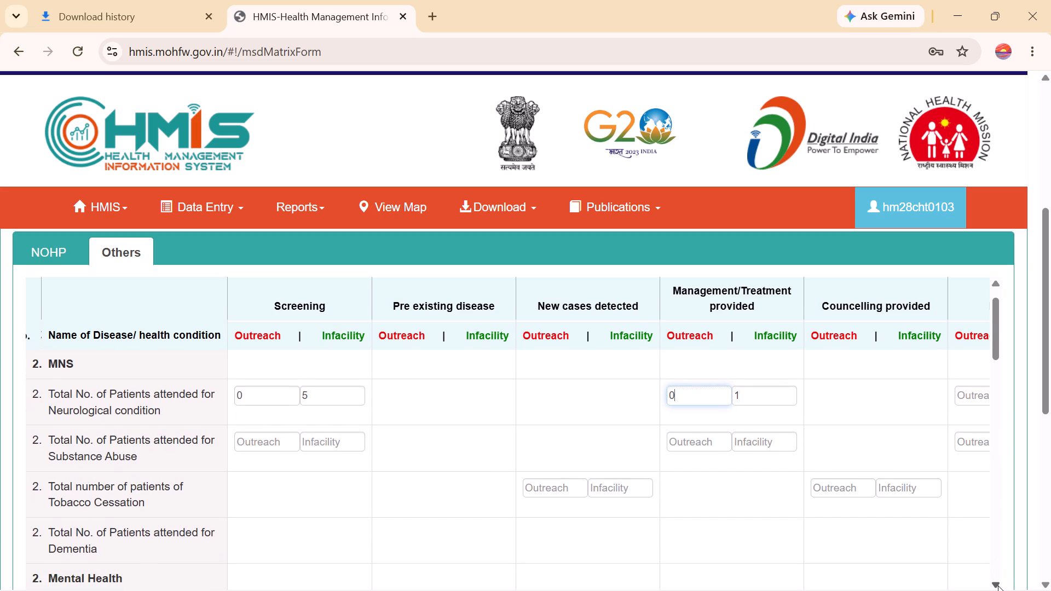
{"action": "left_click", "coordinate": [998, 586]}
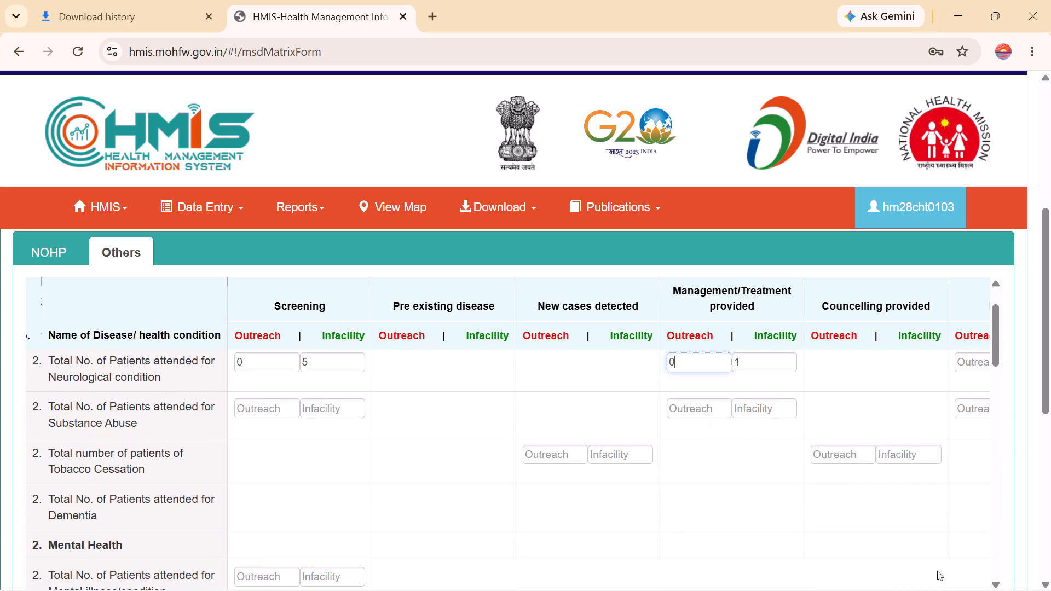
{"action": "scroll", "coordinate": [1017, 516], "scroll_direction": "down", "scroll_amount": 1}
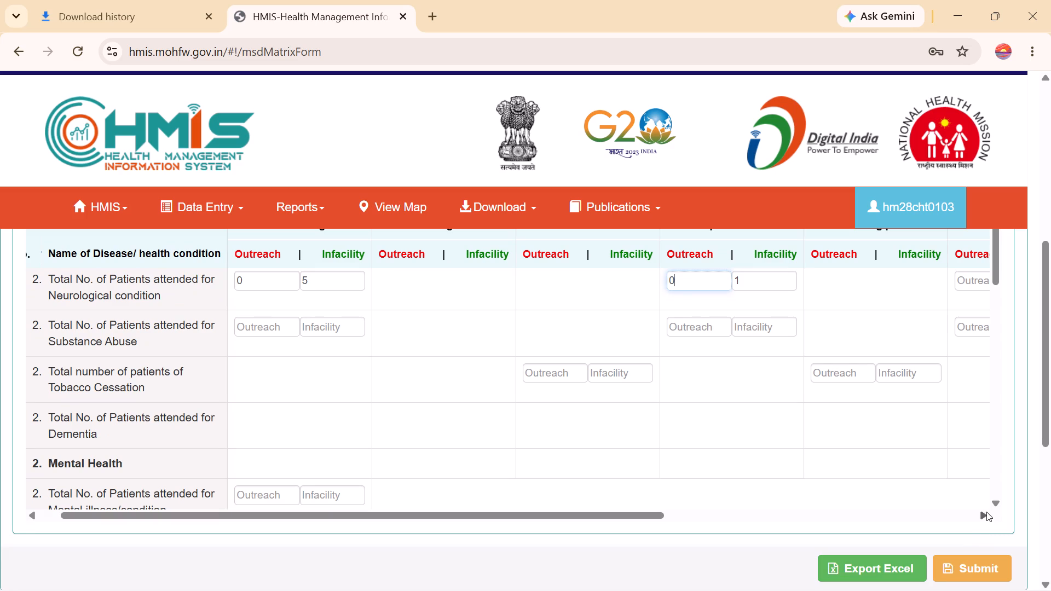
{"action": "scroll", "coordinate": [986, 512], "scroll_direction": "up", "scroll_amount": 1}
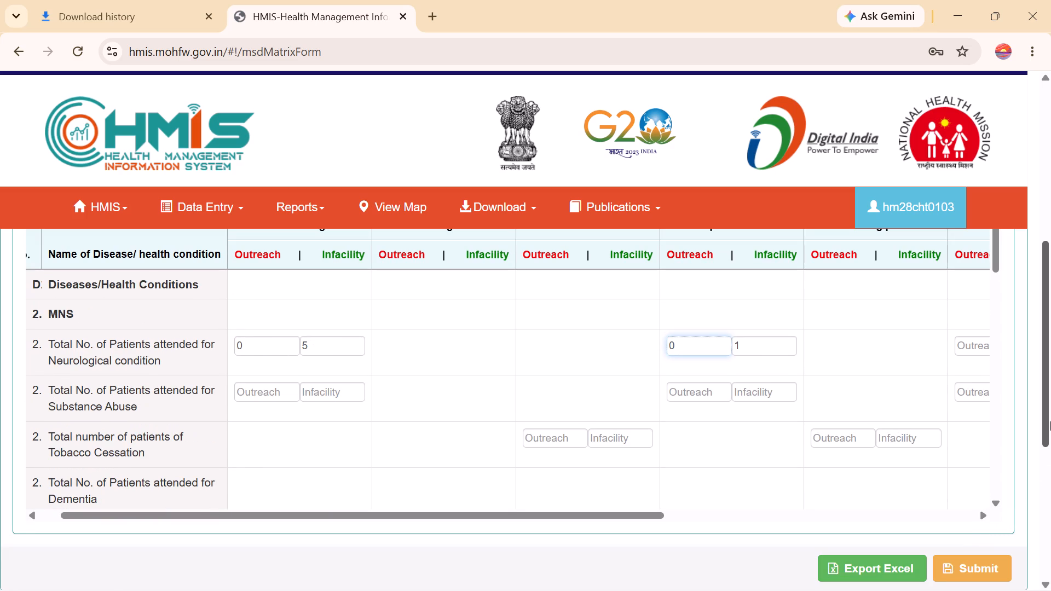
{"action": "left_click_drag", "start_coordinate": [1046, 421], "coordinate": [1046, 404]}
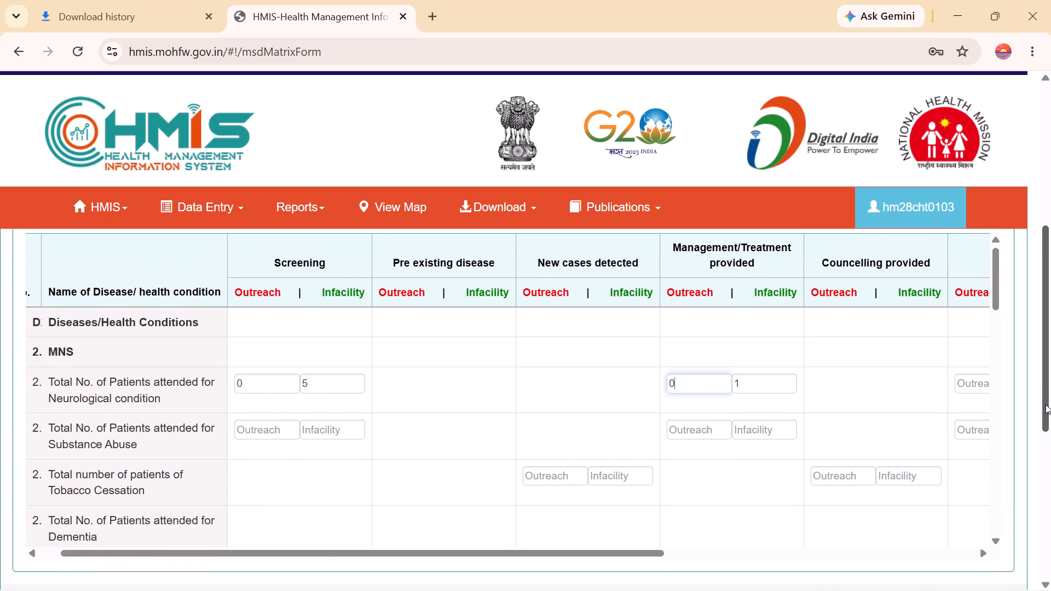
{"action": "left_click_drag", "start_coordinate": [1046, 404], "coordinate": [1046, 400]}
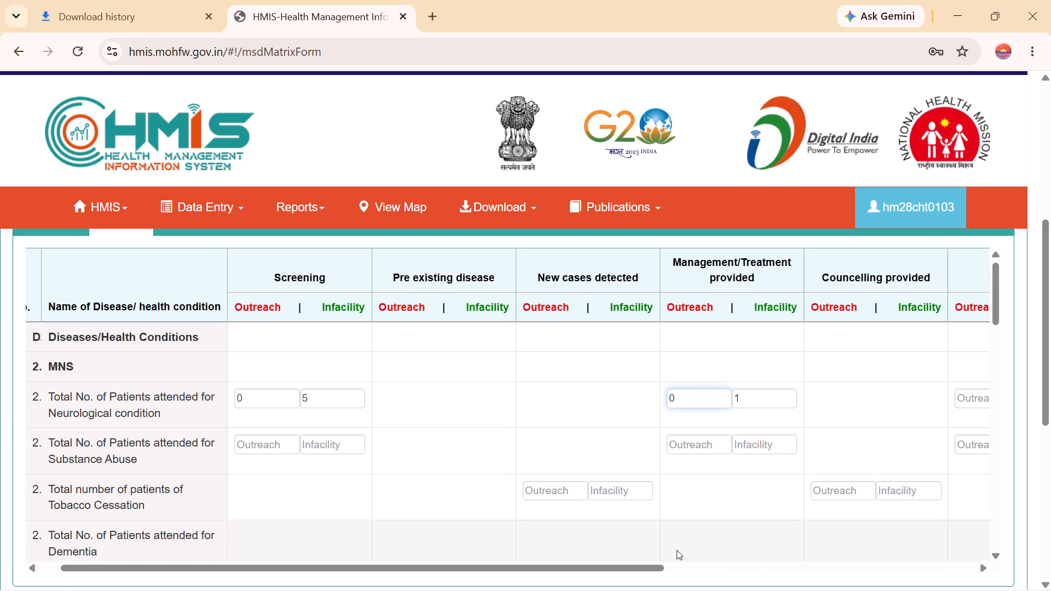
Enter Followed-up figures of 0 outreach and 1 infacility in the Neurological condition row.
{"action": "double_click", "coordinate": [982, 567]}
{"action": "triple_click", "coordinate": [982, 567]}
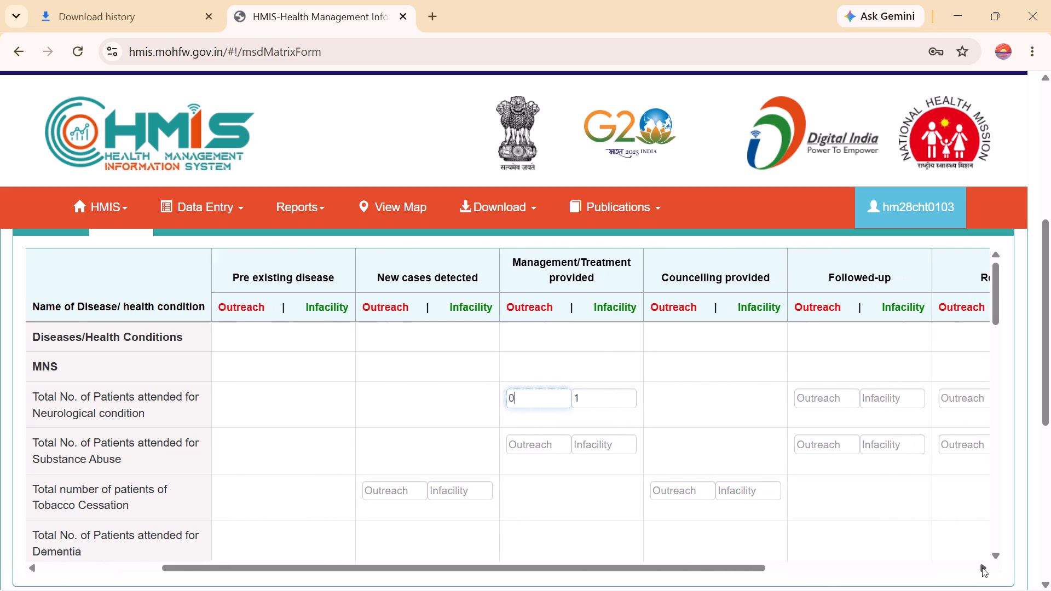
{"action": "triple_click", "coordinate": [982, 567]}
{"action": "double_click", "coordinate": [982, 567]}
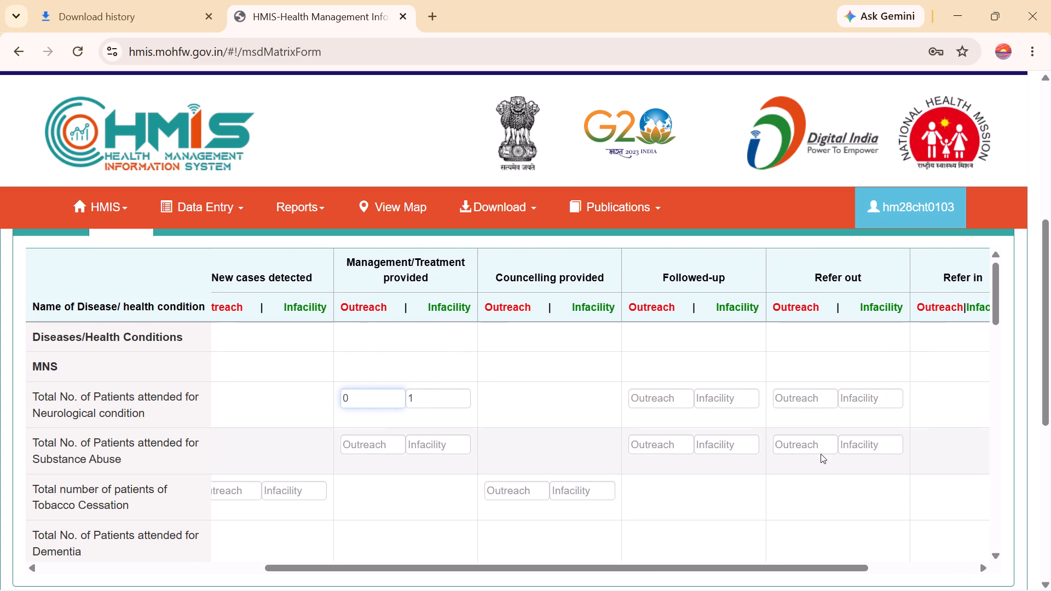
{"action": "left_click", "coordinate": [720, 404]}
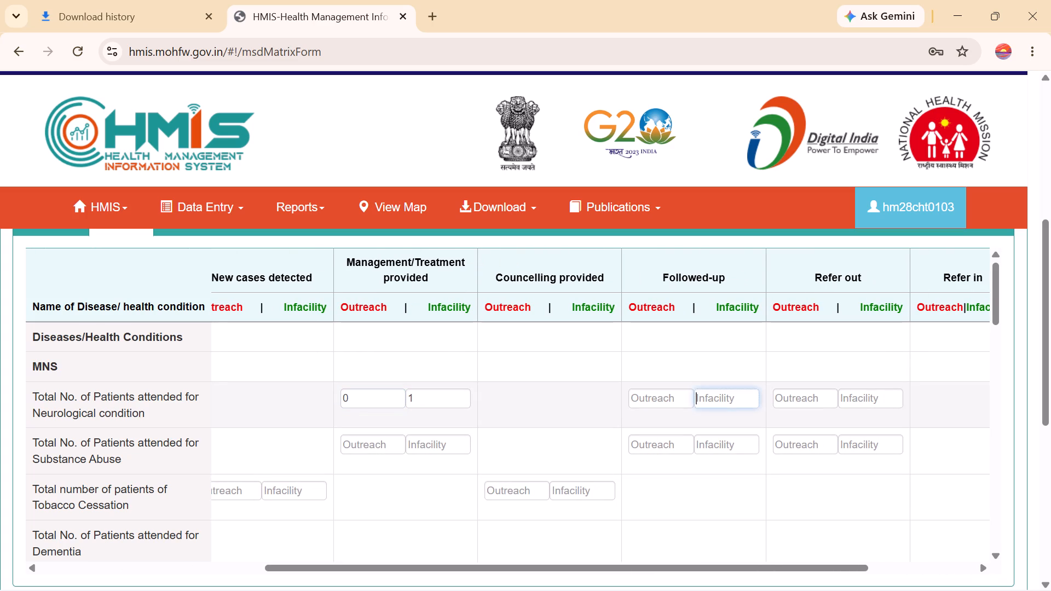
{"action": "key", "text": "1"}
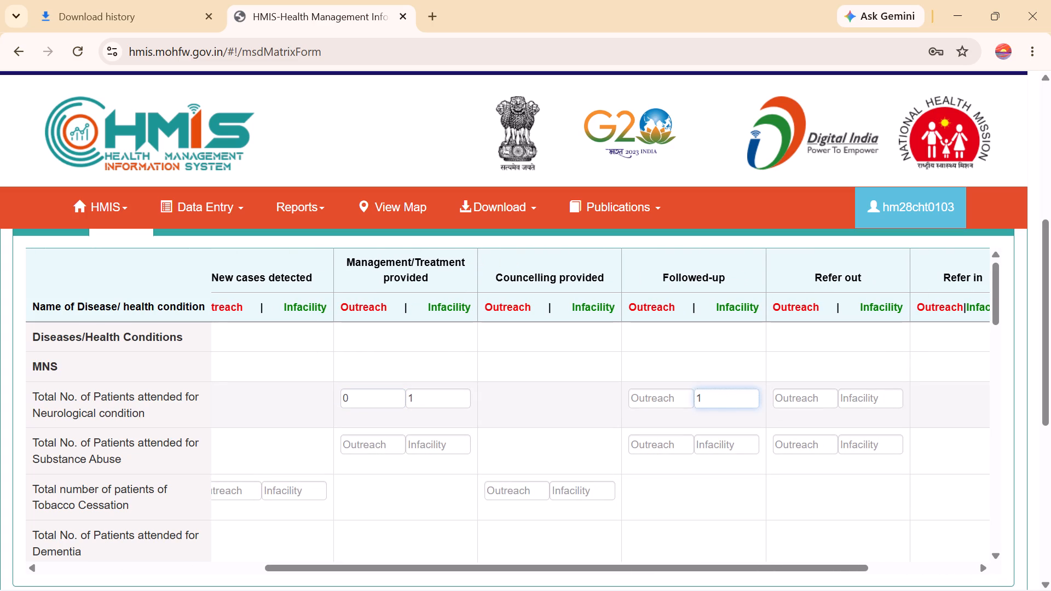
{"action": "left_click", "coordinate": [680, 405]}
{"action": "key", "text": "0"}
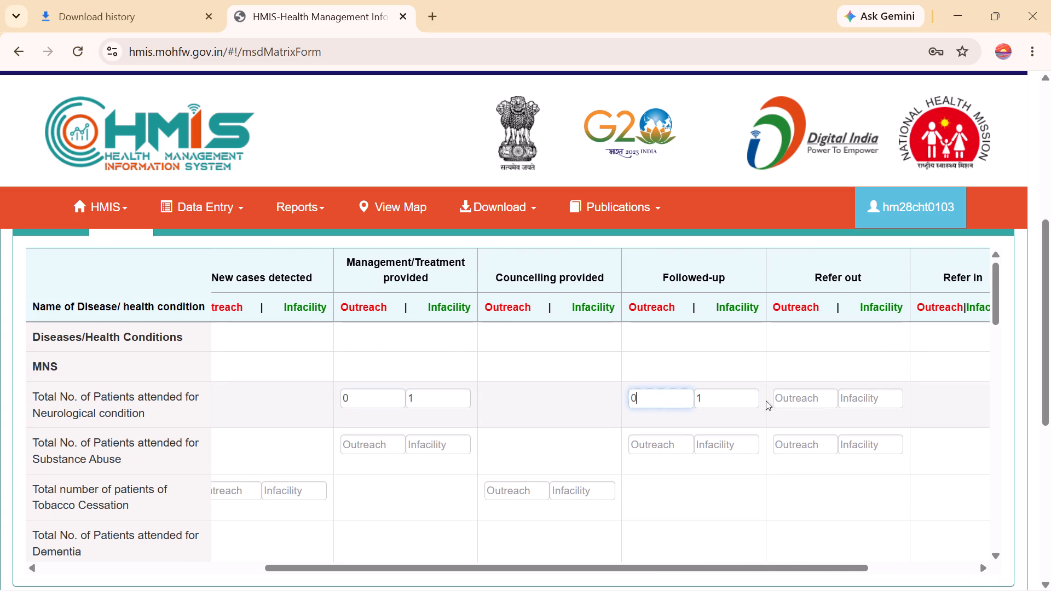
Enter Refer out figures of 0 outreach and 0 infacility in the Neurological condition row.
{"action": "left_click", "coordinate": [787, 401]}
{"action": "key", "text": "0"}
{"action": "left_click", "coordinate": [824, 398]}
{"action": "left_click", "coordinate": [858, 398]}
{"action": "key", "text": "0"}
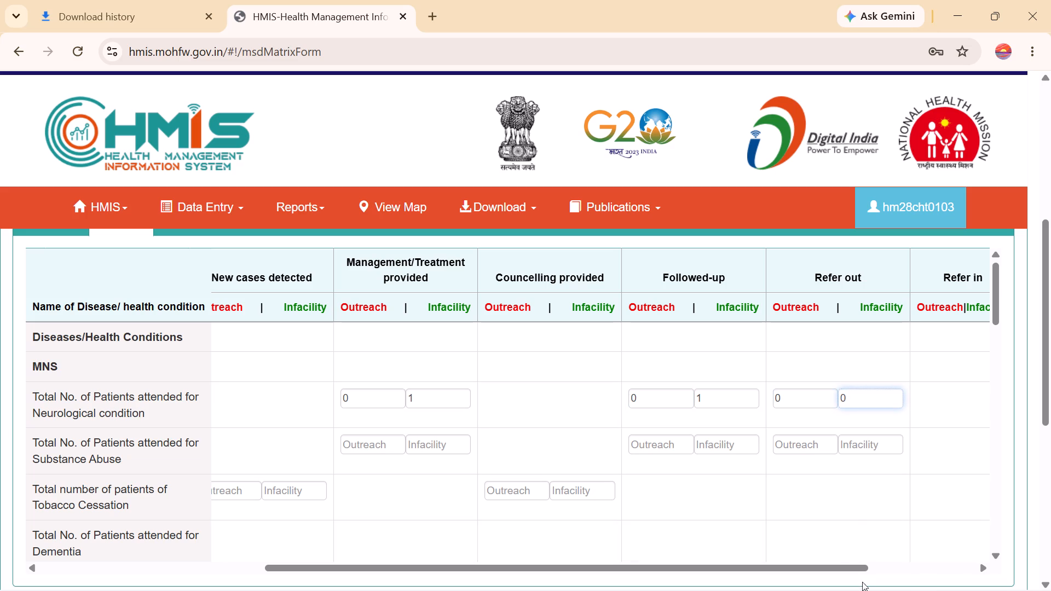
Enter OPD Footfall/Cases figures of 0 outreach and 5 infacility in the Neurological condition row, and return to the Screening columns.
{"action": "left_click_drag", "start_coordinate": [845, 567], "coordinate": [978, 570]}
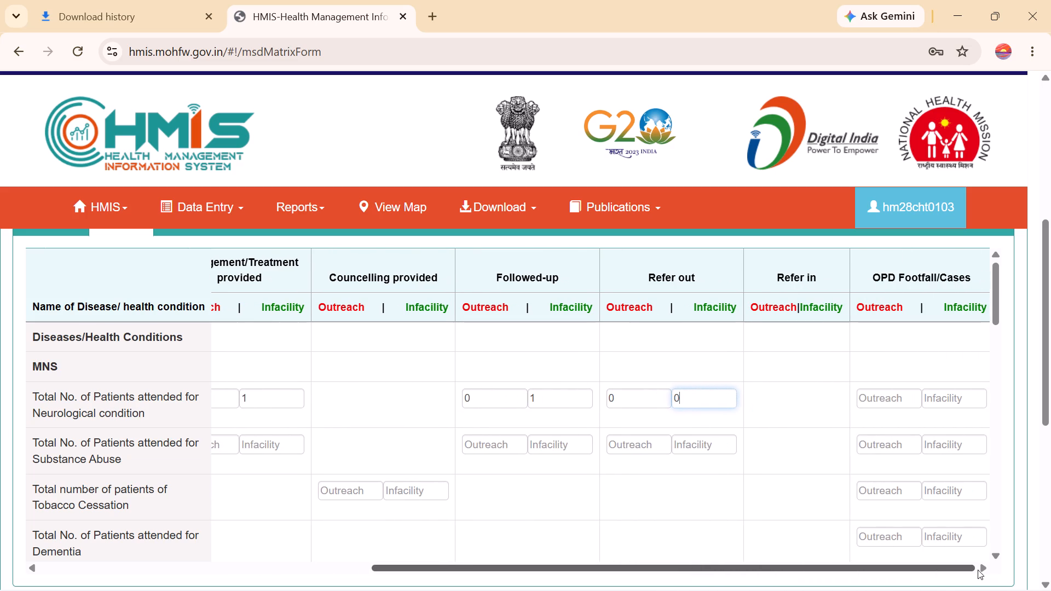
{"action": "left_click_drag", "start_coordinate": [978, 570], "coordinate": [1001, 569]}
{"action": "left_click", "coordinate": [887, 408]}
{"action": "left_click", "coordinate": [880, 399]}
{"action": "key", "text": "0"}
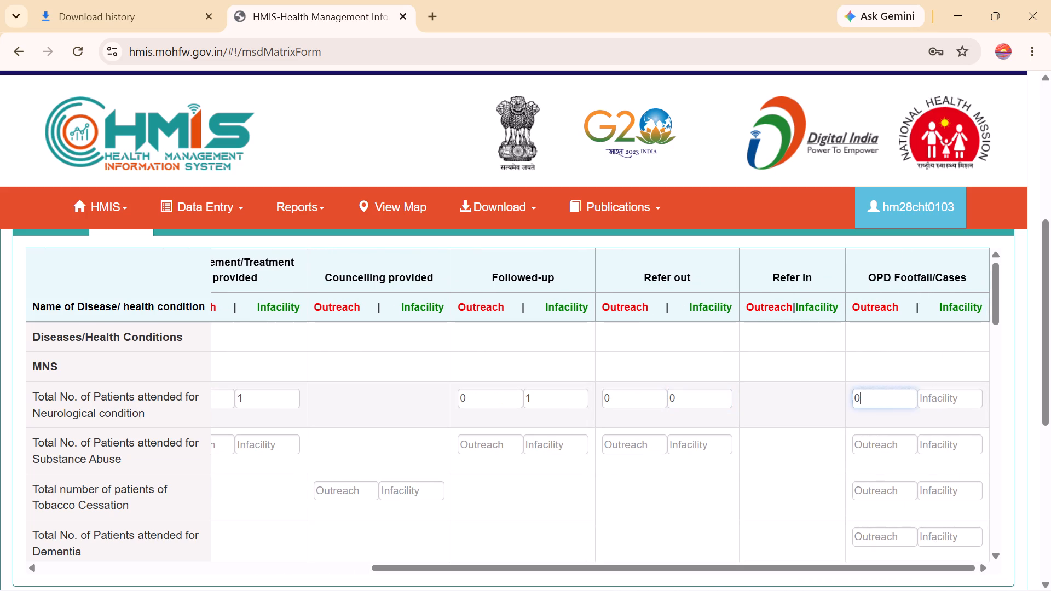
{"action": "left_click", "coordinate": [937, 398]}
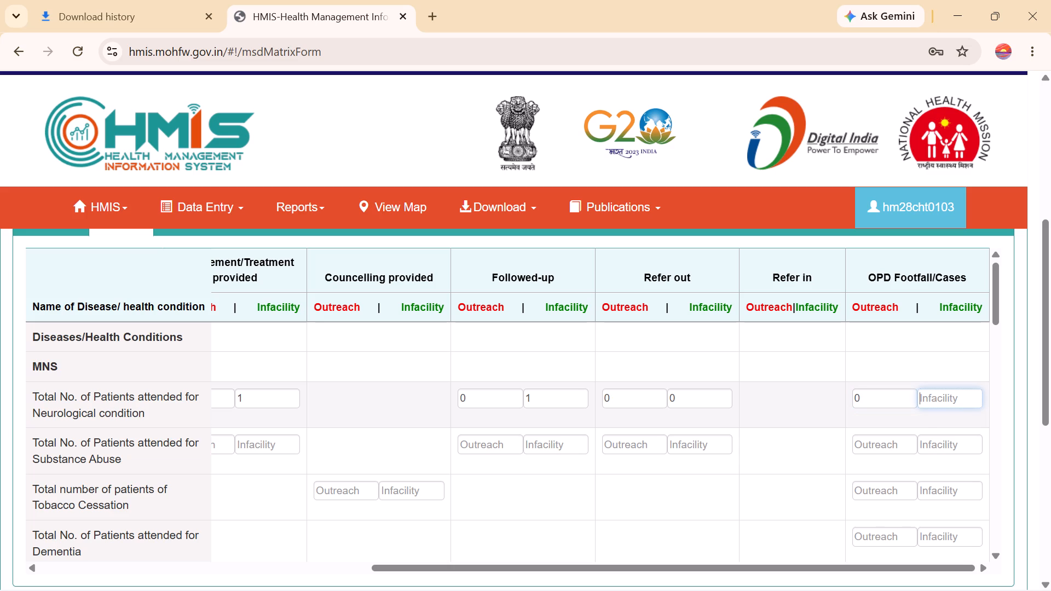
{"action": "key", "text": "5"}
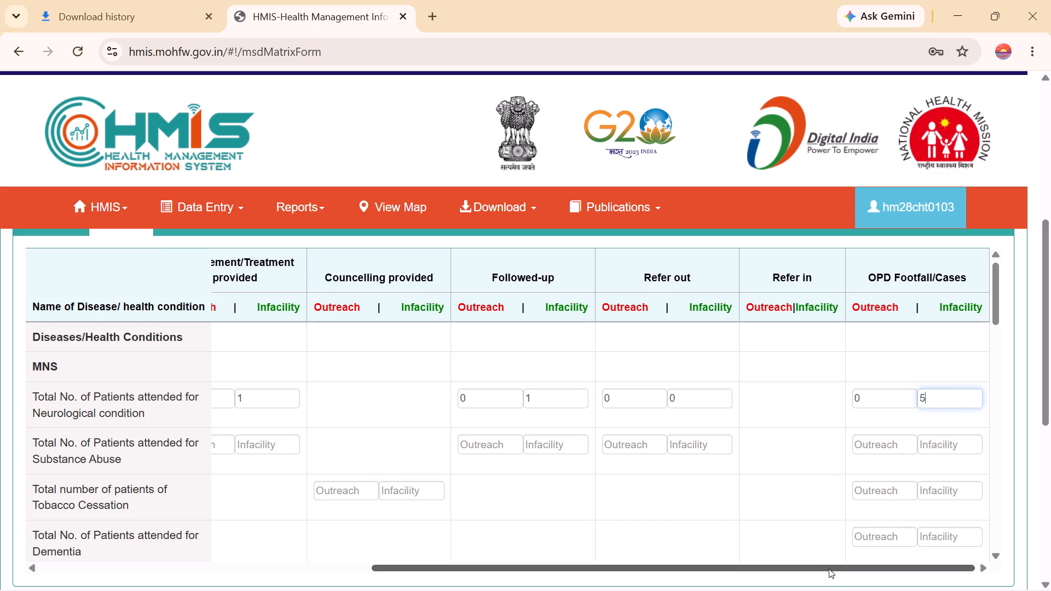
{"action": "left_click", "coordinate": [829, 572]}
{"action": "left_click_drag", "start_coordinate": [828, 564], "coordinate": [476, 549]}
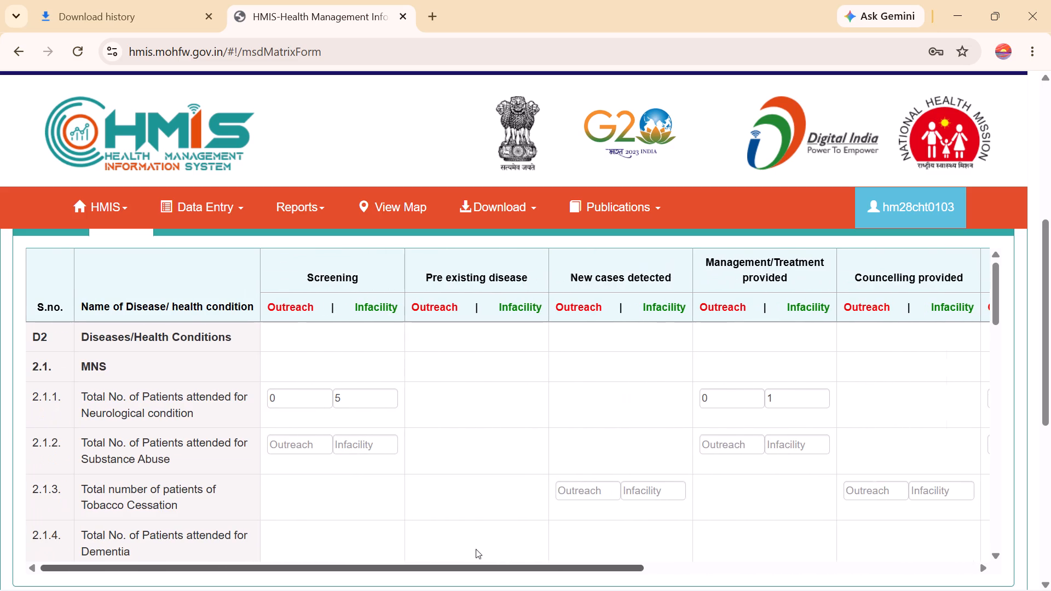
Enter 0 outreach and 0 infacility for both Screening and Management/Treatment provided in the Substance Abuse row.
{"action": "left_click_drag", "start_coordinate": [476, 549], "coordinate": [444, 546]}
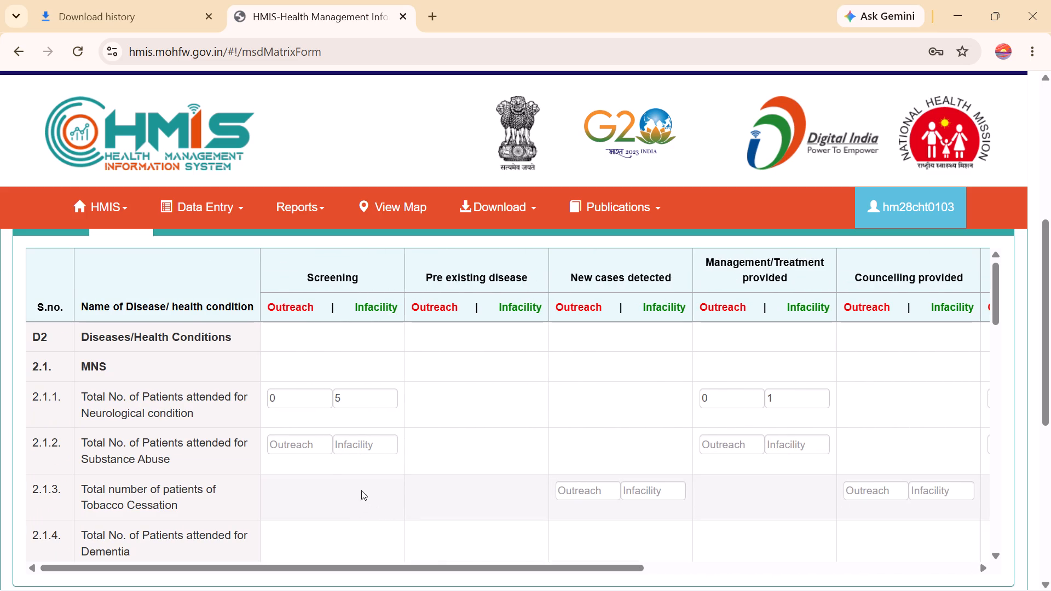
{"action": "left_click", "coordinate": [300, 448]}
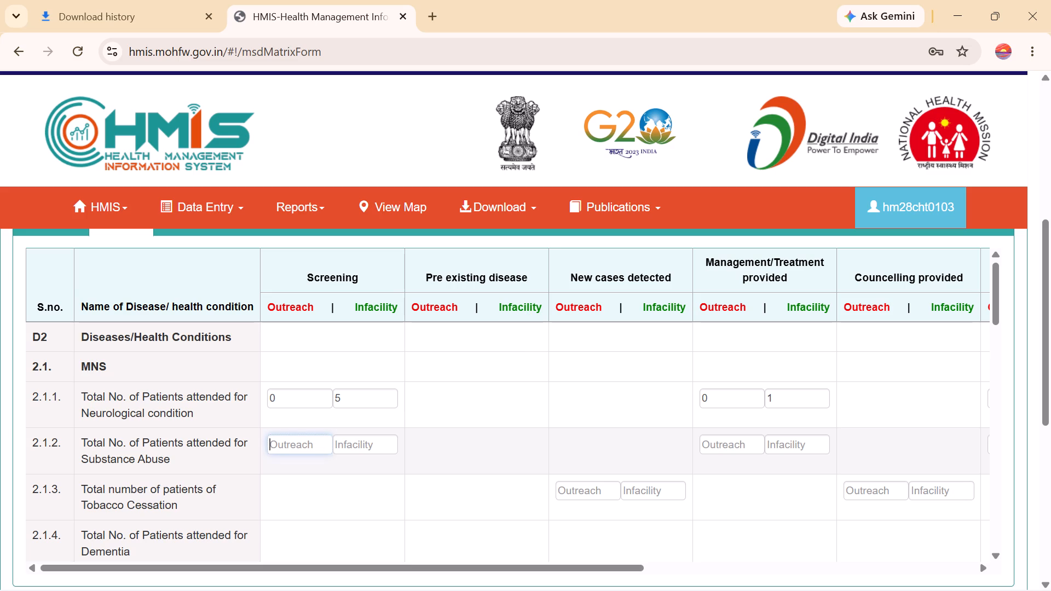
{"action": "key", "text": "0"}
{"action": "left_click", "coordinate": [361, 440]}
{"action": "key", "text": "0"}
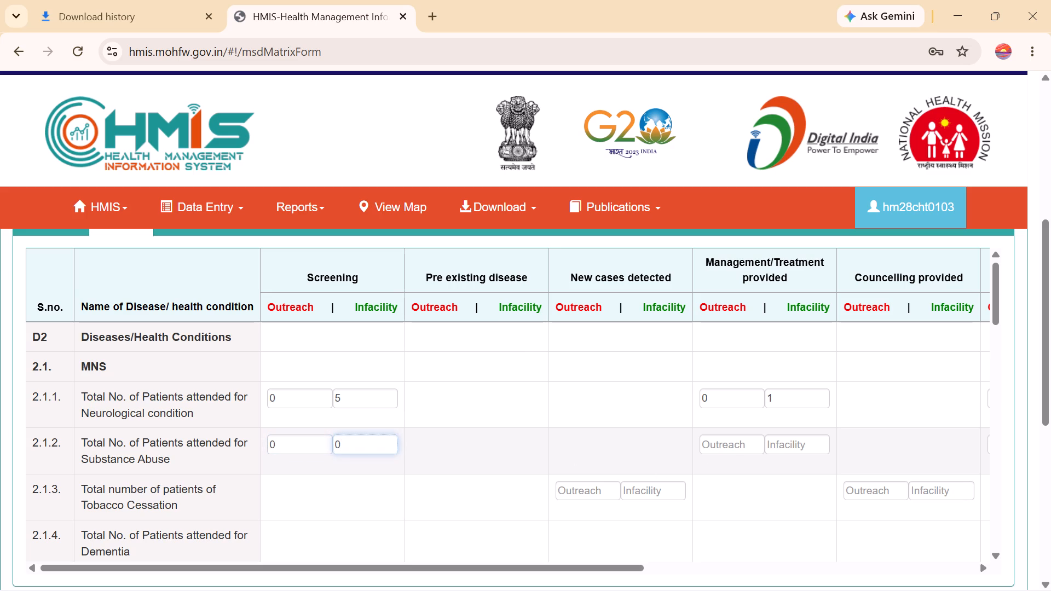
{"action": "left_click", "coordinate": [737, 450]}
{"action": "key", "text": "0"}
{"action": "left_click", "coordinate": [780, 449]}
{"action": "key", "text": "0"}
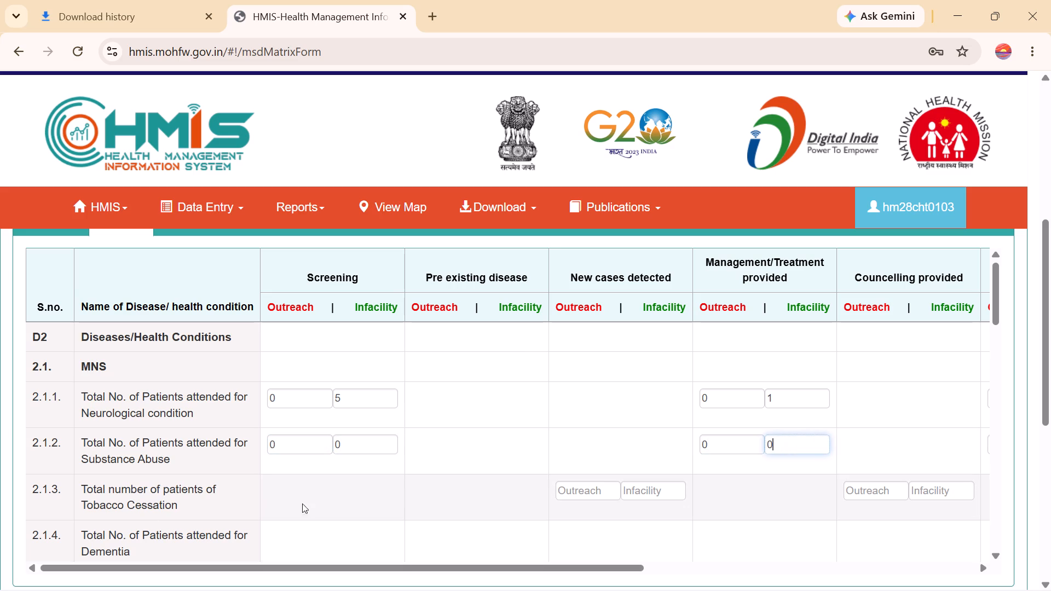
Enter 0 outreach and 0 infacility for both New cases detected and Councelling provided in the Tobacco Cessation row.
{"action": "left_click", "coordinate": [576, 493]}
{"action": "key", "text": "0"}
{"action": "left_click", "coordinate": [637, 491]}
{"action": "key", "text": "0"}
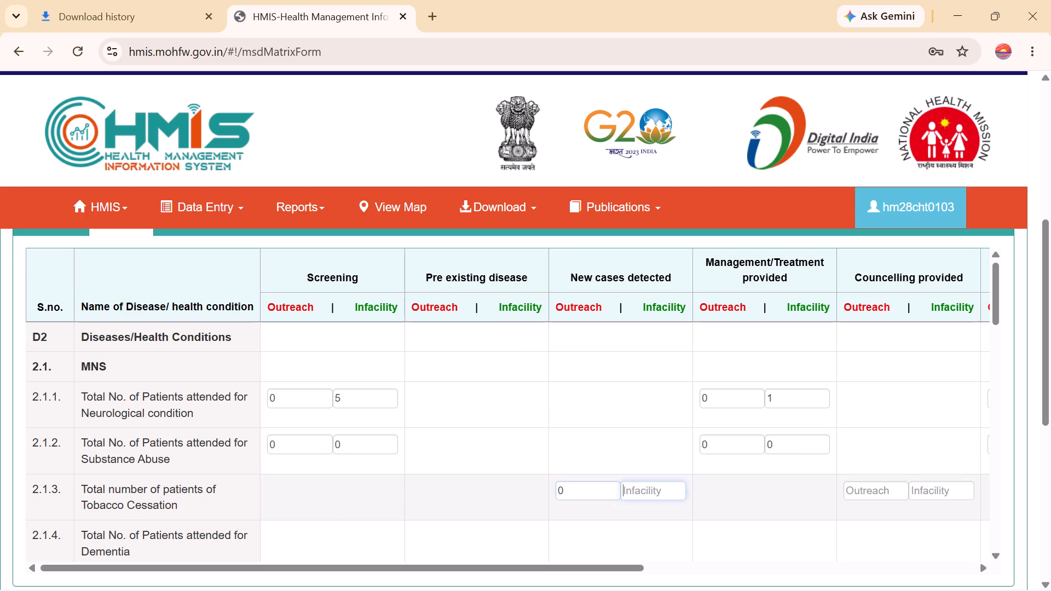
{"action": "left_click", "coordinate": [886, 494]}
{"action": "key", "text": "0"}
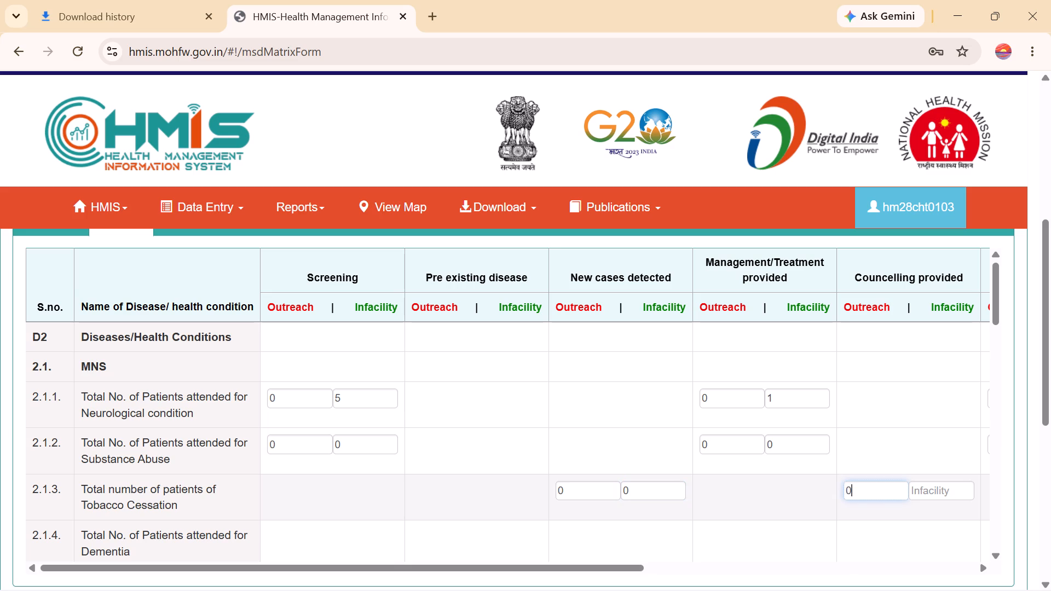
{"action": "left_click", "coordinate": [935, 495]}
{"action": "key", "text": "0"}
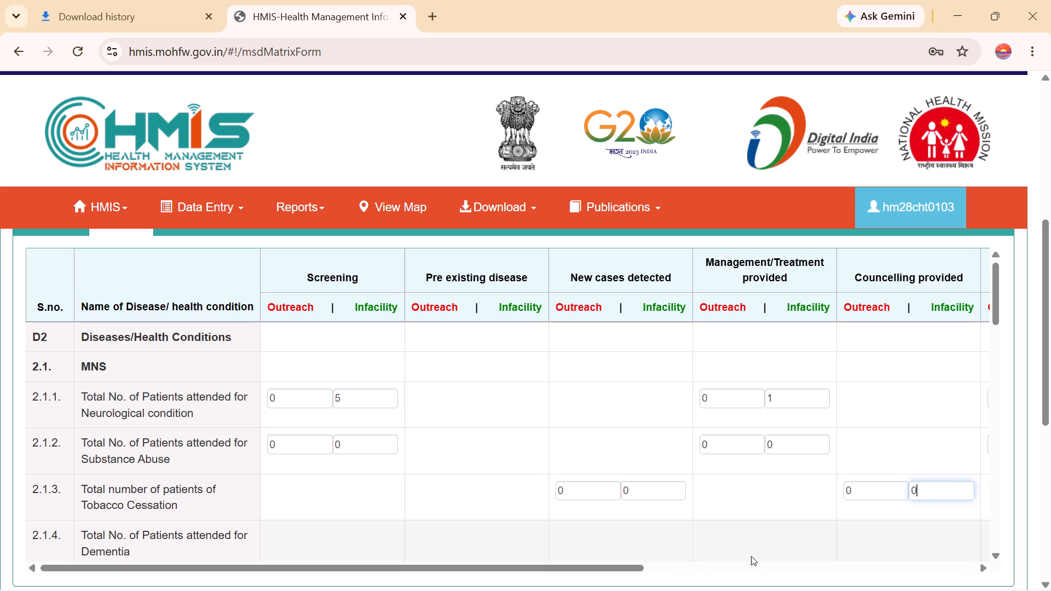
Enter 0 outreach and 0 infacility for both Followed-up and Refer out in the Substance Abuse row.
{"action": "left_click_drag", "start_coordinate": [629, 565], "coordinate": [869, 575]}
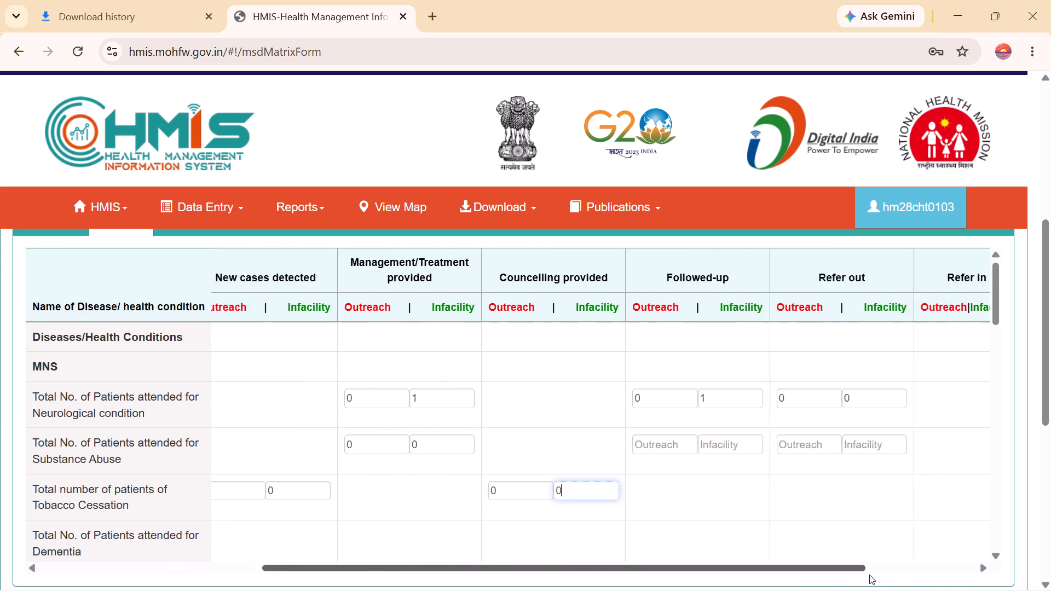
{"action": "left_click_drag", "start_coordinate": [869, 575], "coordinate": [917, 580]}
{"action": "left_click", "coordinate": [515, 450]}
{"action": "key", "text": "0"}
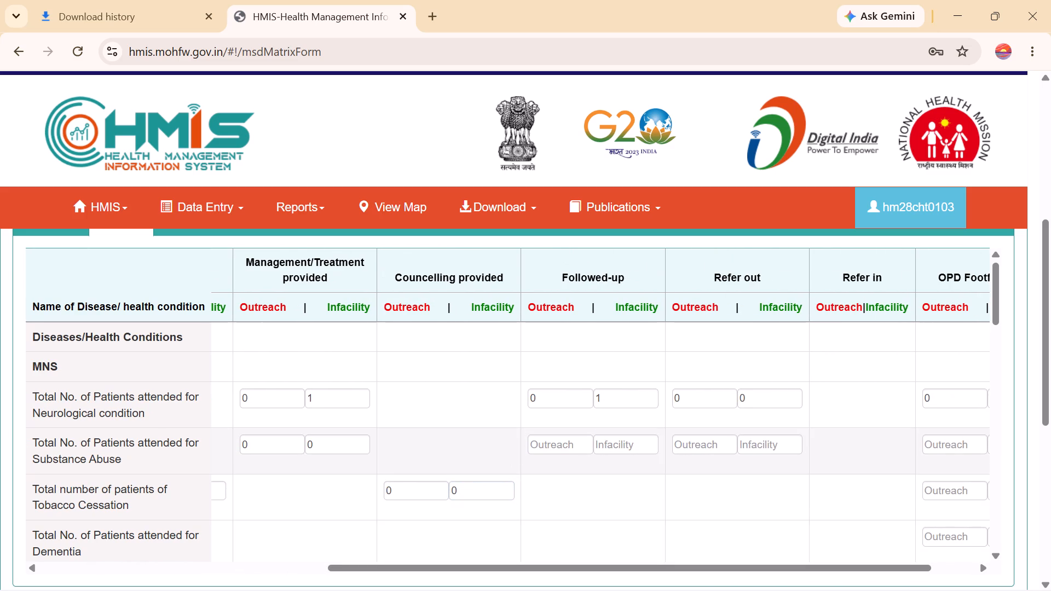
{"action": "left_click", "coordinate": [555, 447]}
{"action": "key", "text": "0"}
{"action": "left_click", "coordinate": [623, 448]}
{"action": "key", "text": "0"}
{"action": "left_click", "coordinate": [700, 448]}
{"action": "key", "text": "0"}
{"action": "left_click", "coordinate": [755, 447]}
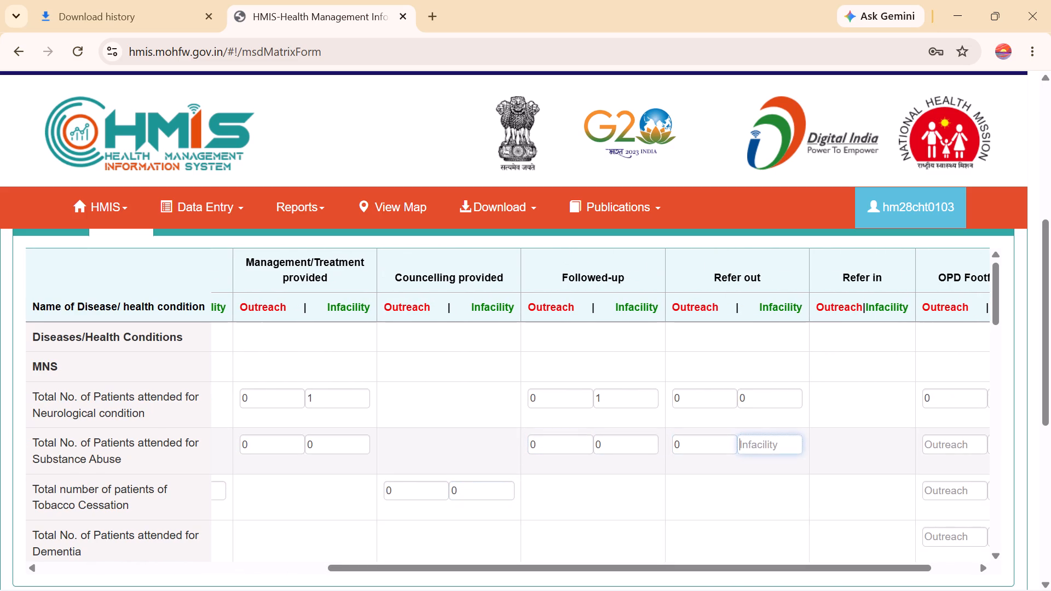
{"action": "key", "text": "0"}
Enter OPD Footfall/Cases figures of 0 outreach and 0 infacility in the Substance Abuse row.
{"action": "left_click", "coordinate": [951, 439]}
{"action": "key", "text": "0"}
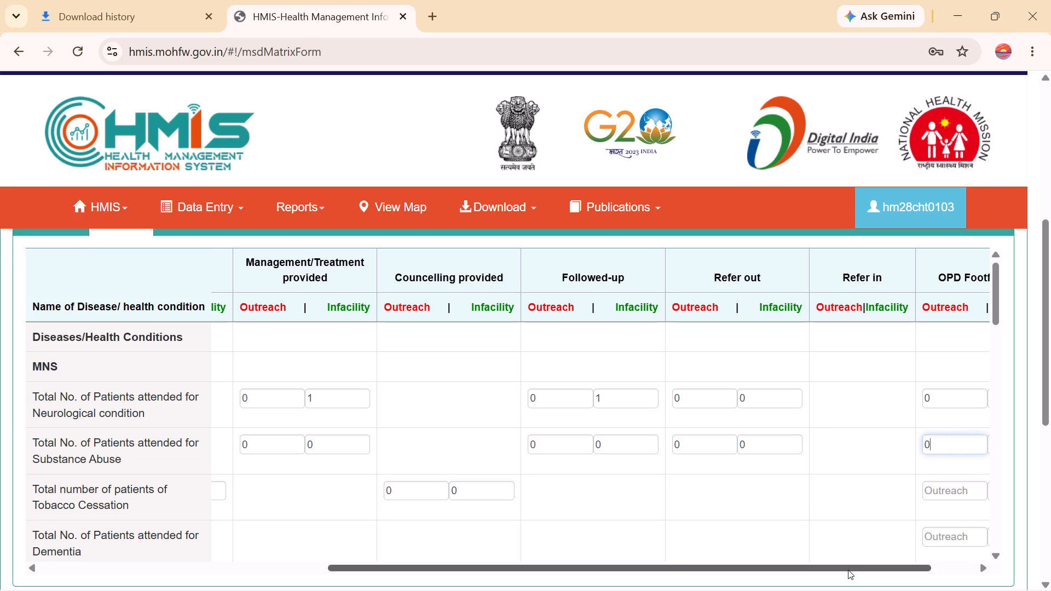
{"action": "left_click_drag", "start_coordinate": [848, 570], "coordinate": [1029, 562]}
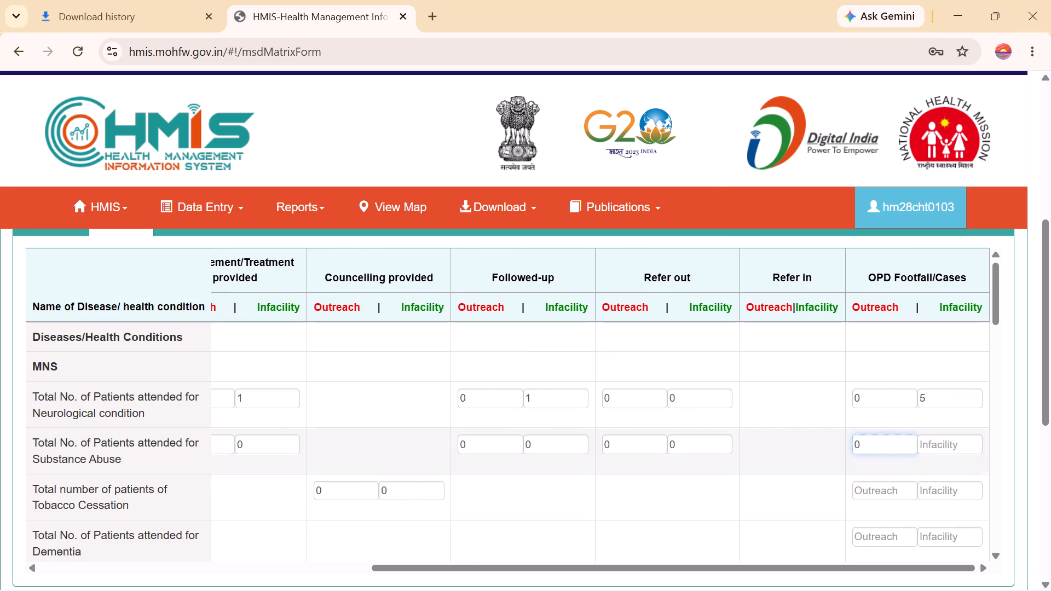
{"action": "left_click", "coordinate": [951, 438]}
{"action": "key", "text": "0"}
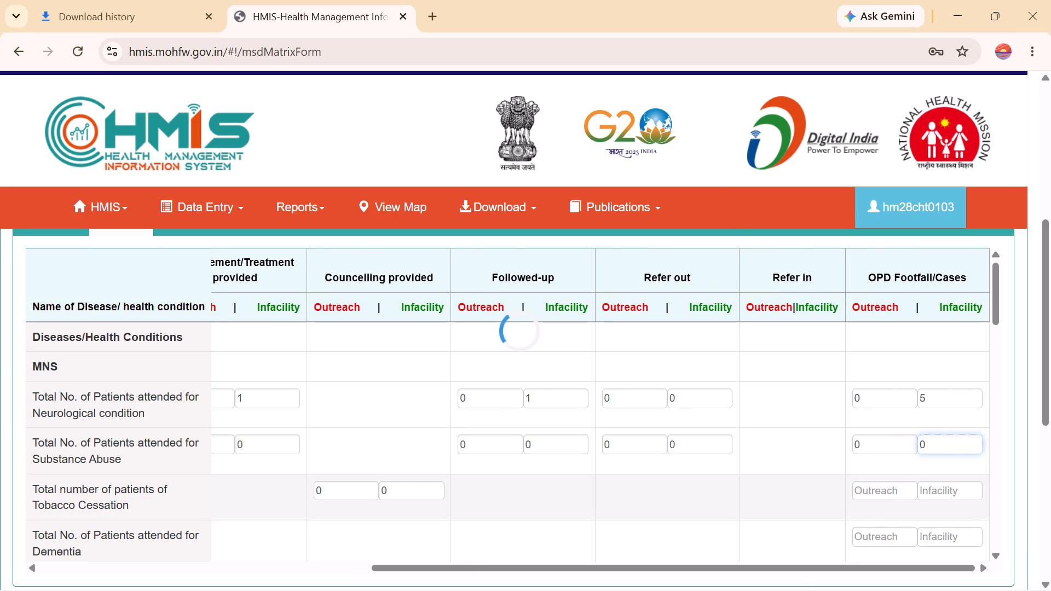
Enter OPD Footfall/Cases figures of 0 outreach and 0 infacility in the Tobacco Cessation row.
{"action": "left_click", "coordinate": [864, 490]}
{"action": "key", "text": "0"}
{"action": "left_click", "coordinate": [938, 495]}
{"action": "key", "text": "0"}
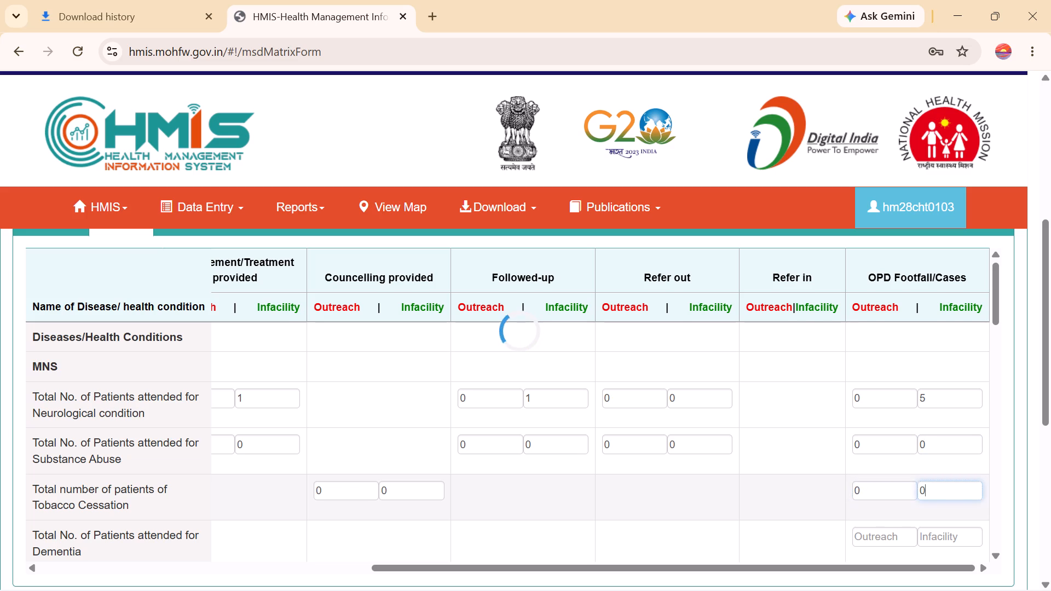
Enter OPD Footfall/Cases figures of 0 outreach and 0 infacility in the Dementia row.
{"action": "scroll", "coordinate": [899, 492], "scroll_direction": "down", "scroll_amount": 1}
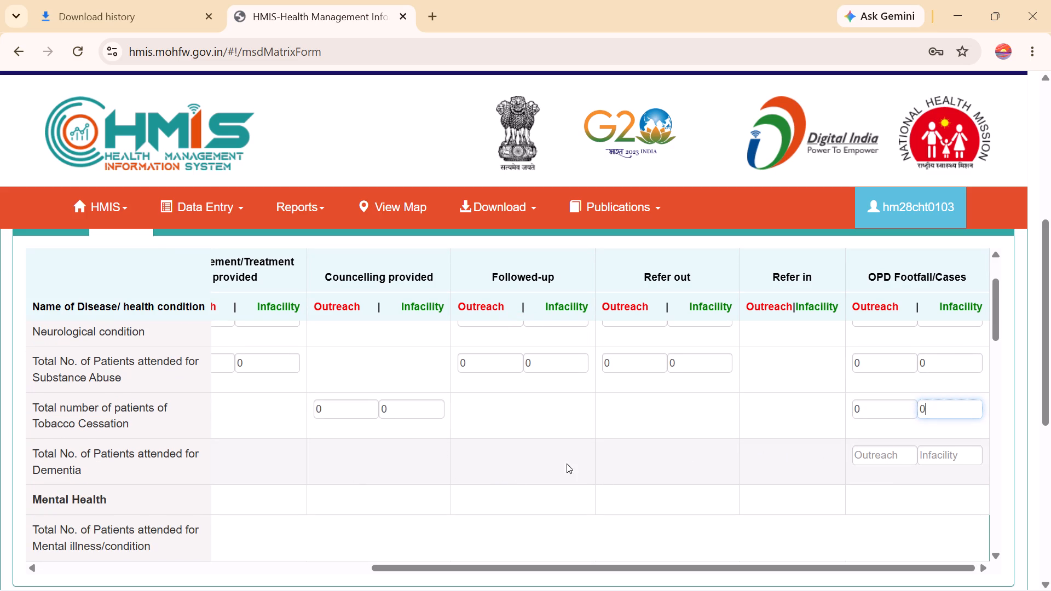
{"action": "left_click", "coordinate": [880, 459]}
{"action": "key", "text": "0"}
{"action": "left_click", "coordinate": [968, 463]}
{"action": "key", "text": "0"}
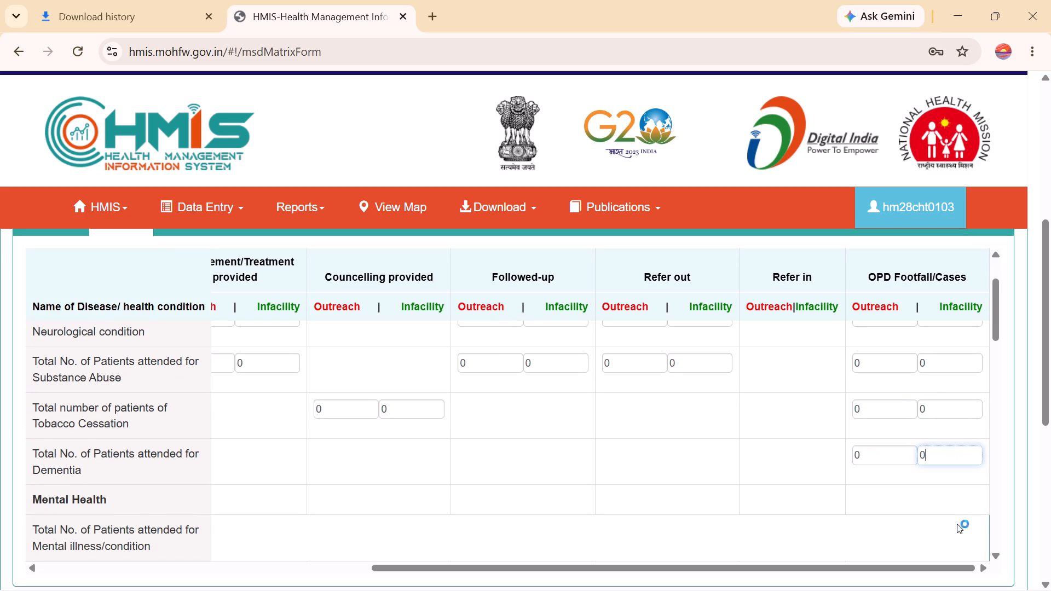
Enter Screening figures of 0 outreach and 1 infacility in the Mental illness/condition row.
{"action": "left_click_drag", "start_coordinate": [964, 567], "coordinate": [592, 543]}
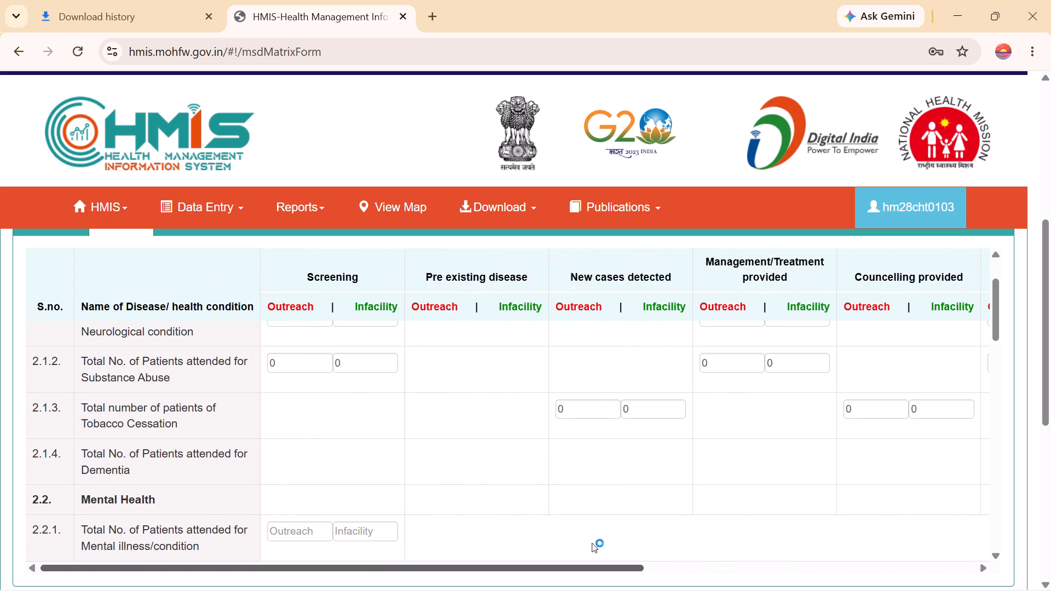
{"action": "left_click_drag", "start_coordinate": [592, 543], "coordinate": [464, 528]}
{"action": "scroll", "coordinate": [452, 507], "scroll_direction": "down", "scroll_amount": 3}
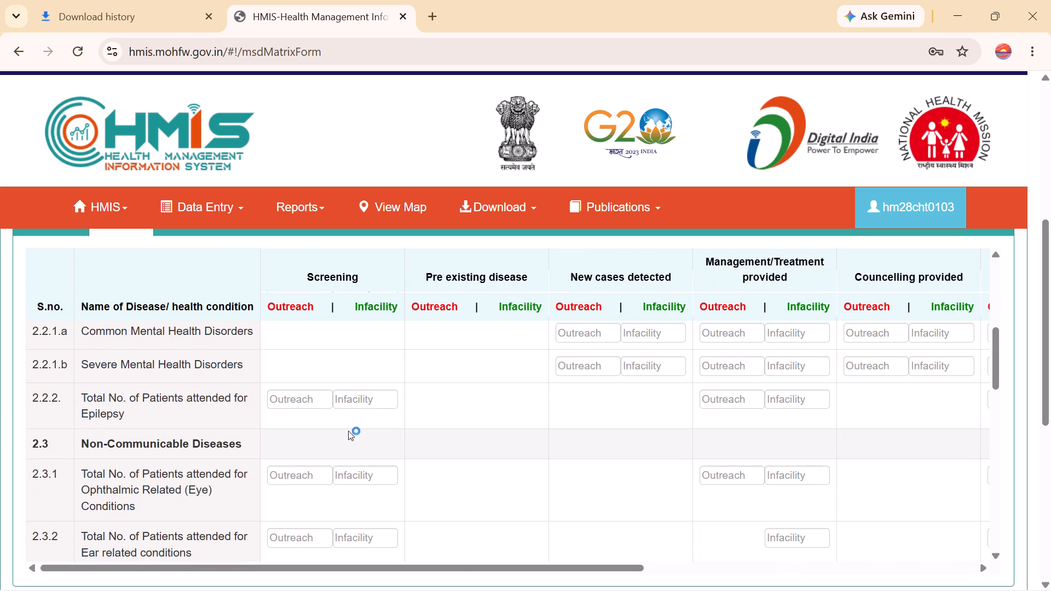
{"action": "scroll", "coordinate": [348, 431], "scroll_direction": "up", "scroll_amount": 2}
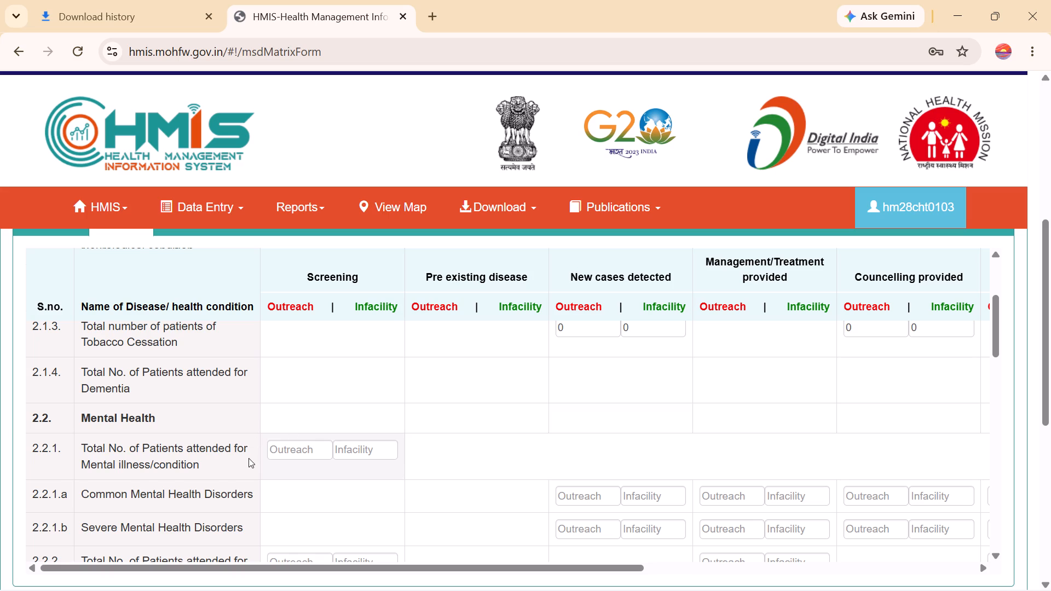
{"action": "left_click", "coordinate": [347, 445]}
{"action": "key", "text": "1"}
{"action": "left_click", "coordinate": [301, 460]}
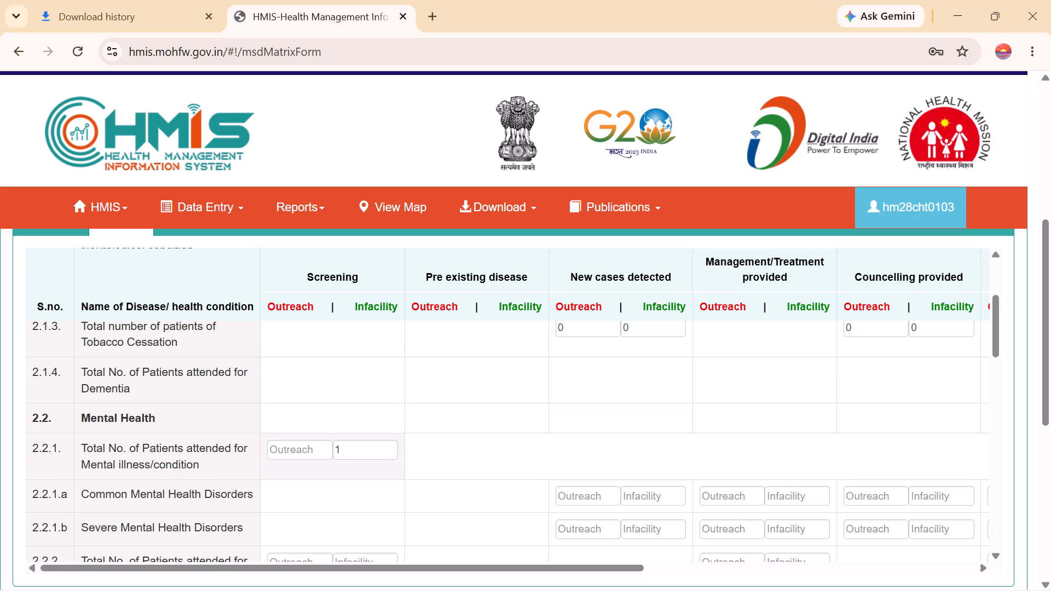
{"action": "left_click", "coordinate": [293, 452]}
{"action": "key", "text": "0"}
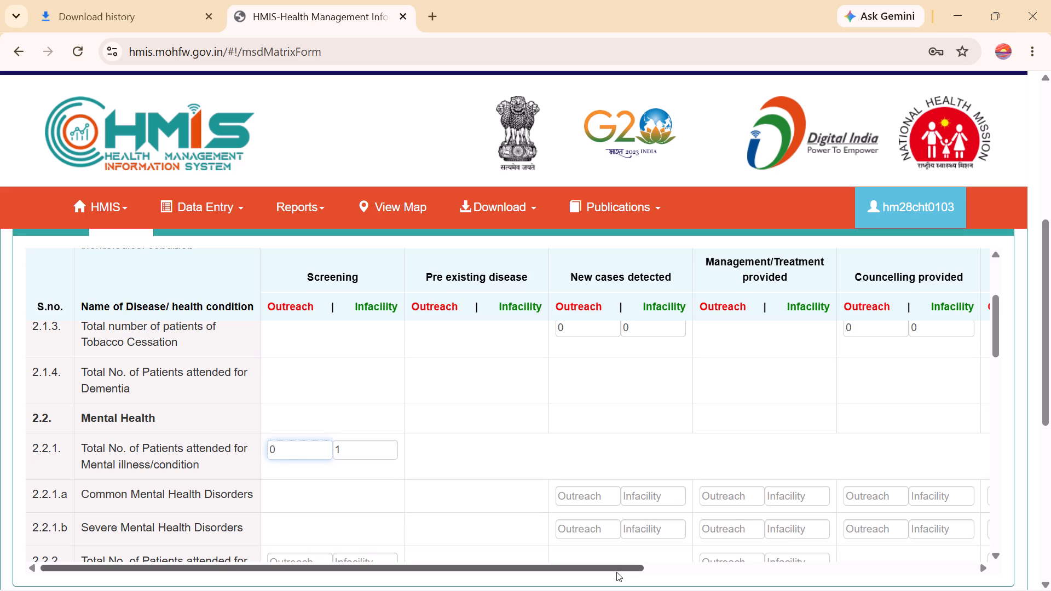
Enter New cases detected figures of 0 outreach and 0 infacility in the Common Mental Health Disorders row.
{"action": "left_click_drag", "start_coordinate": [616, 572], "coordinate": [1050, 558]}
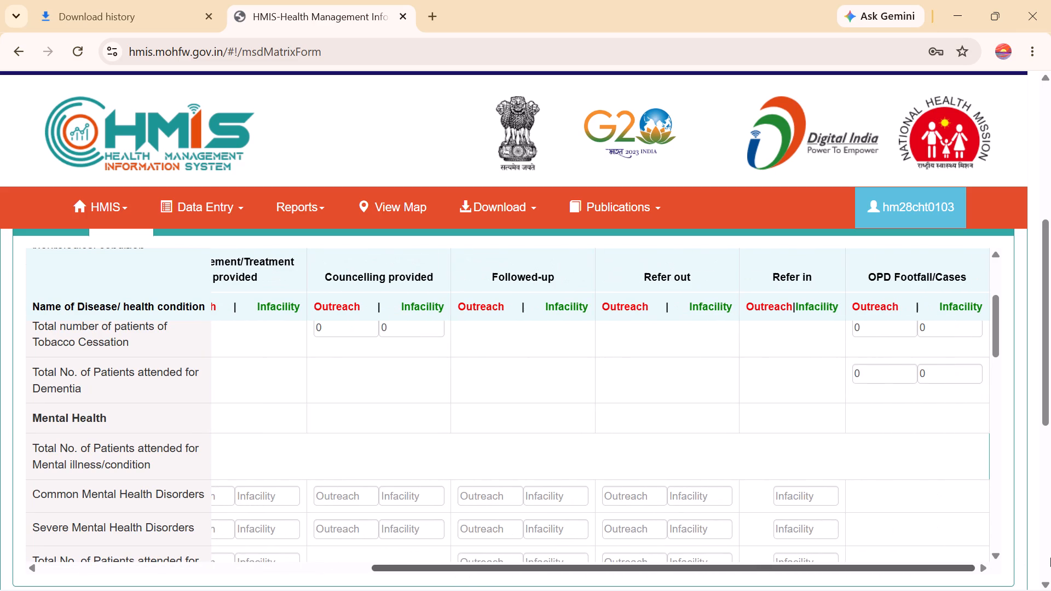
{"action": "left_click_drag", "start_coordinate": [1050, 558], "coordinate": [369, 519]}
{"action": "scroll", "coordinate": [395, 482], "scroll_direction": "down", "scroll_amount": 2}
{"action": "scroll", "coordinate": [406, 444], "scroll_direction": "up", "scroll_amount": 2}
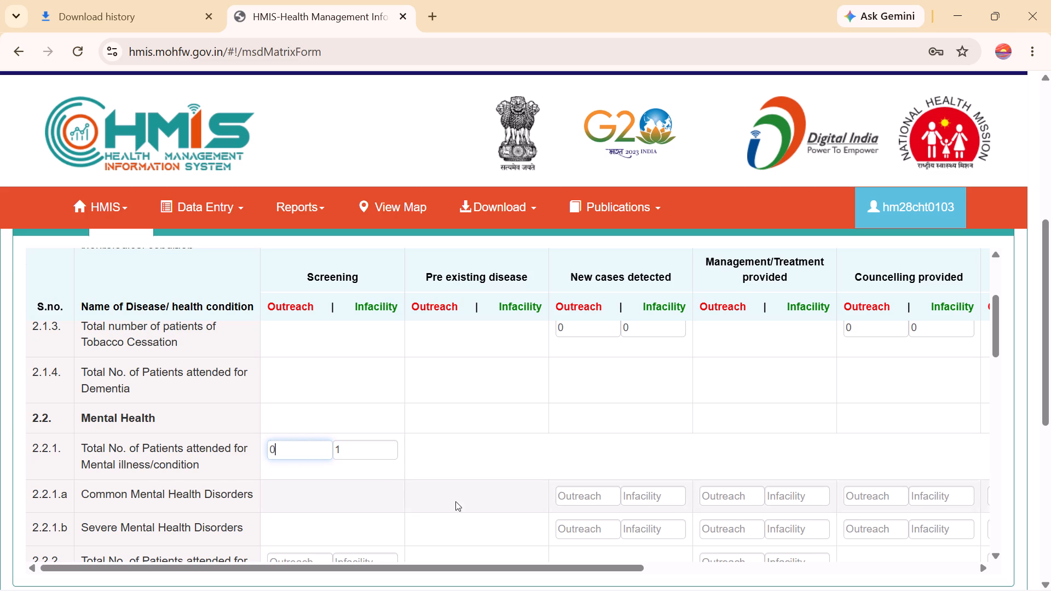
{"action": "left_click", "coordinate": [578, 491]}
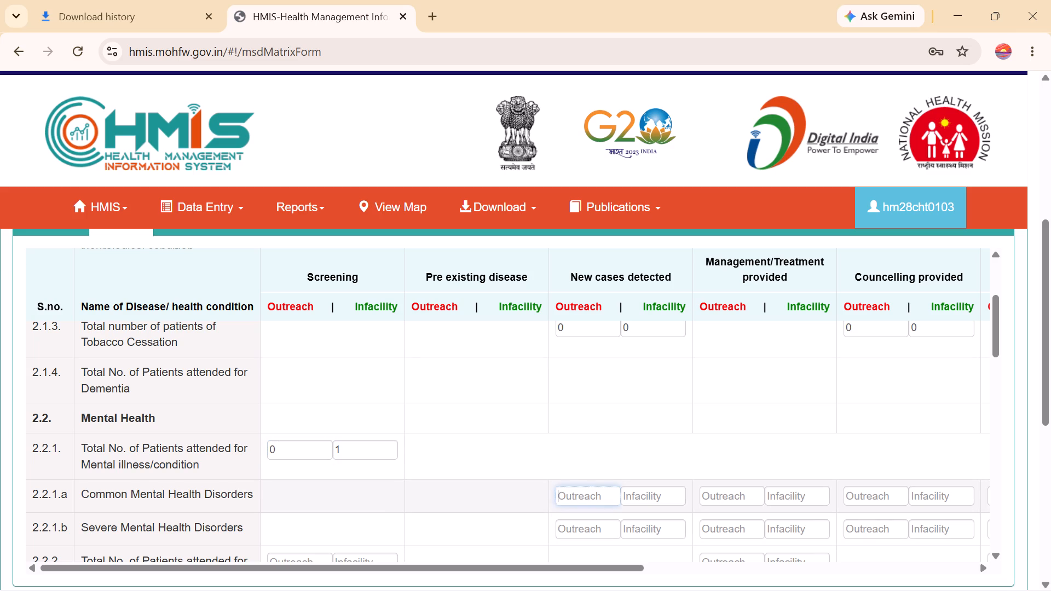
{"action": "key", "text": "0"}
{"action": "left_click", "coordinate": [649, 491]}
{"action": "key", "text": "0"}
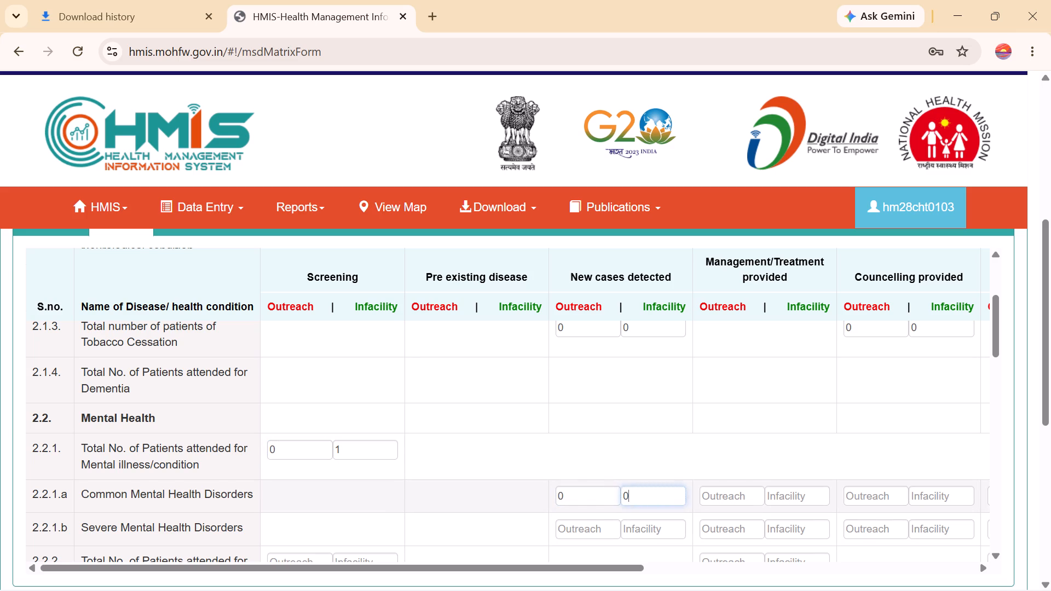
Enter 0 outreach and 0 infacility for both Management/Treatment and Councelling provided in the Common Mental Health Disorders row.
{"action": "left_click", "coordinate": [712, 493]}
{"action": "key", "text": "0"}
{"action": "left_click", "coordinate": [798, 491]}
{"action": "key", "text": "0"}
{"action": "left_click", "coordinate": [846, 495]}
{"action": "key", "text": "0"}
{"action": "left_click", "coordinate": [916, 497]}
{"action": "key", "text": "0"}
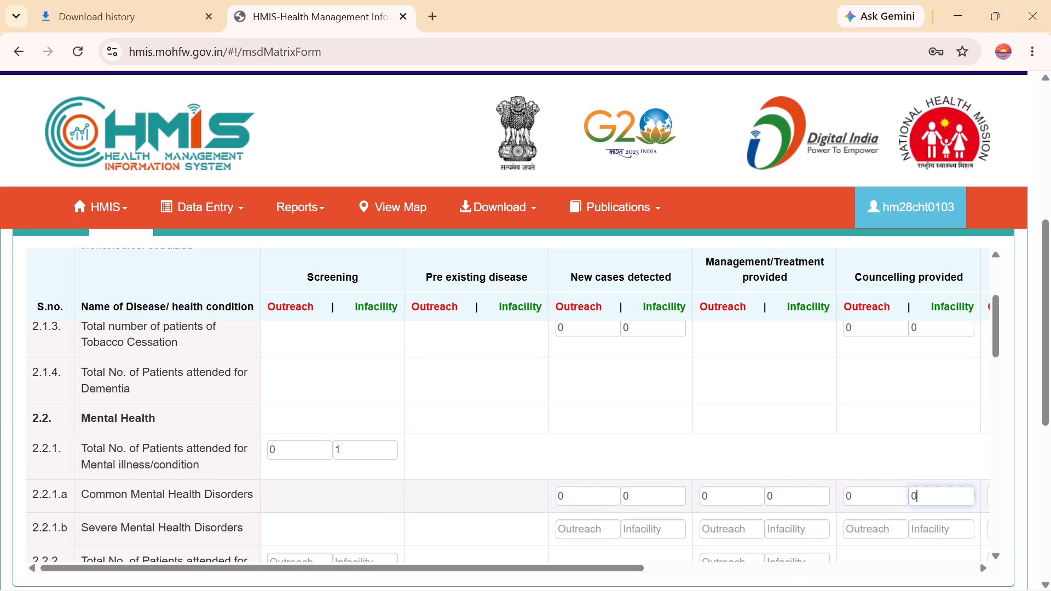
Enter 0 outreach and 0 infacility for Followed-up and Refer out, and 0 infacility for Refer in, in the Common Mental Health Disorders row.
{"action": "left_click_drag", "start_coordinate": [630, 565], "coordinate": [990, 574]}
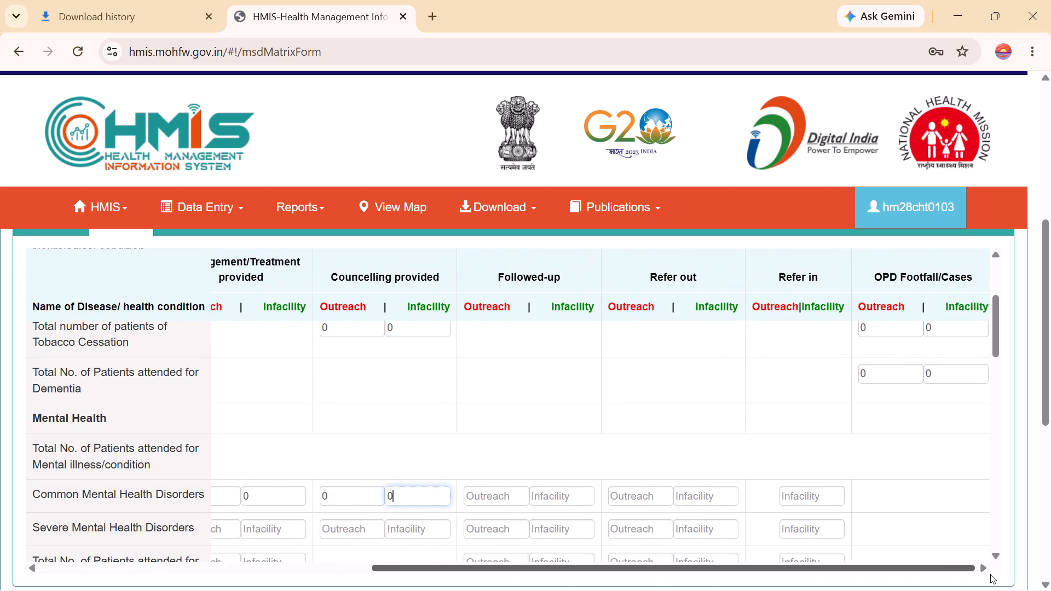
{"action": "left_click_drag", "start_coordinate": [990, 574], "coordinate": [995, 574]}
{"action": "left_click", "coordinate": [478, 493]}
{"action": "key", "text": "0"}
{"action": "left_click", "coordinate": [539, 494]}
{"action": "key", "text": "0"}
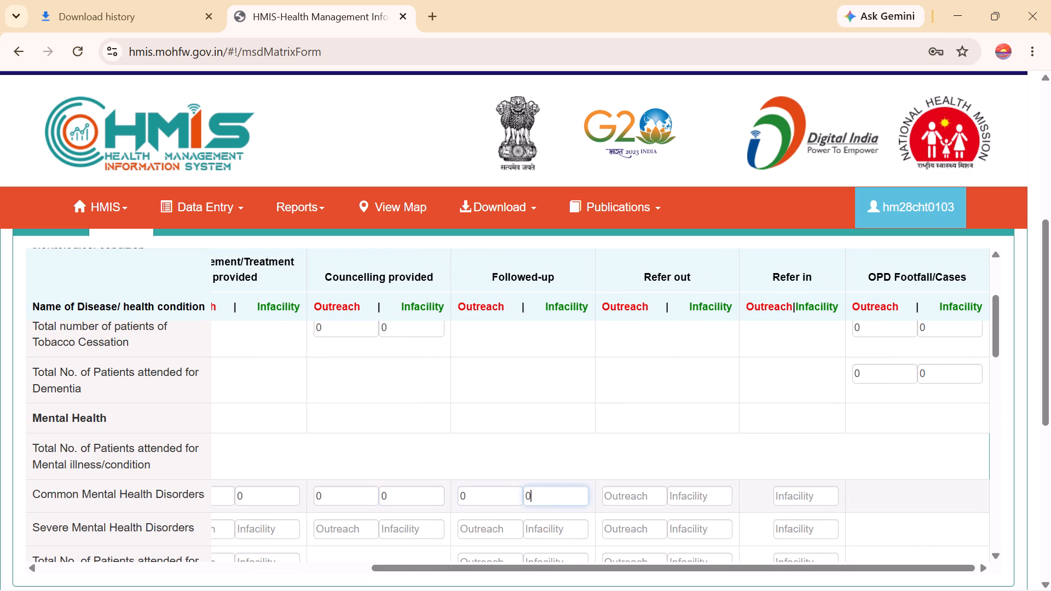
{"action": "left_click", "coordinate": [668, 491]}
{"action": "key", "text": "0"}
{"action": "left_click", "coordinate": [649, 502]}
{"action": "key", "text": "0"}
{"action": "left_click", "coordinate": [781, 499]}
{"action": "key", "text": "0"}
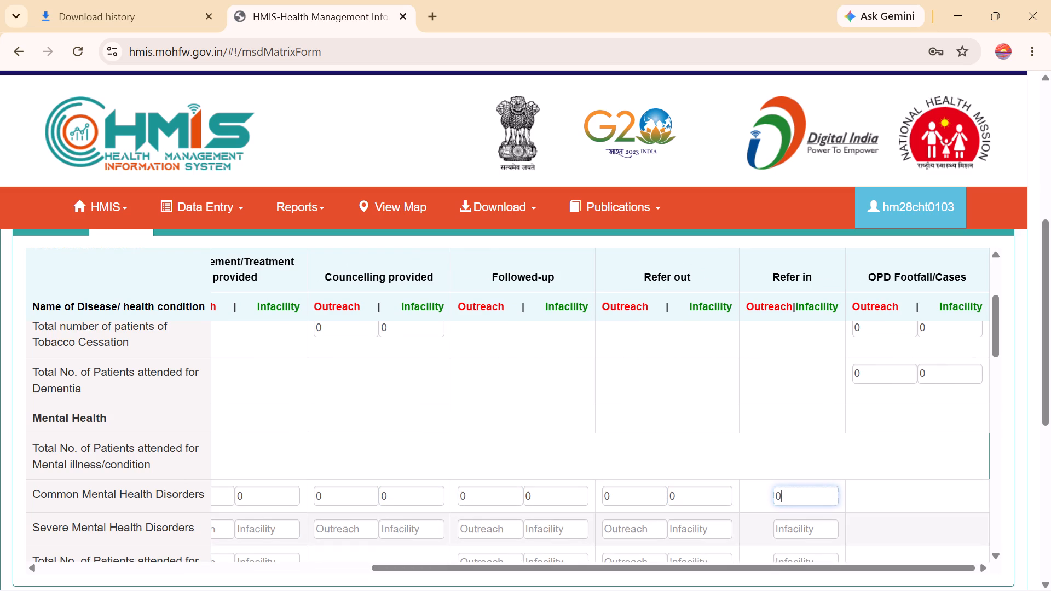
Enter New cases detected figures of 9 outreach and 9 infacility in the Severe Mental Health Disorders row.
{"action": "left_click_drag", "start_coordinate": [764, 569], "coordinate": [326, 564]}
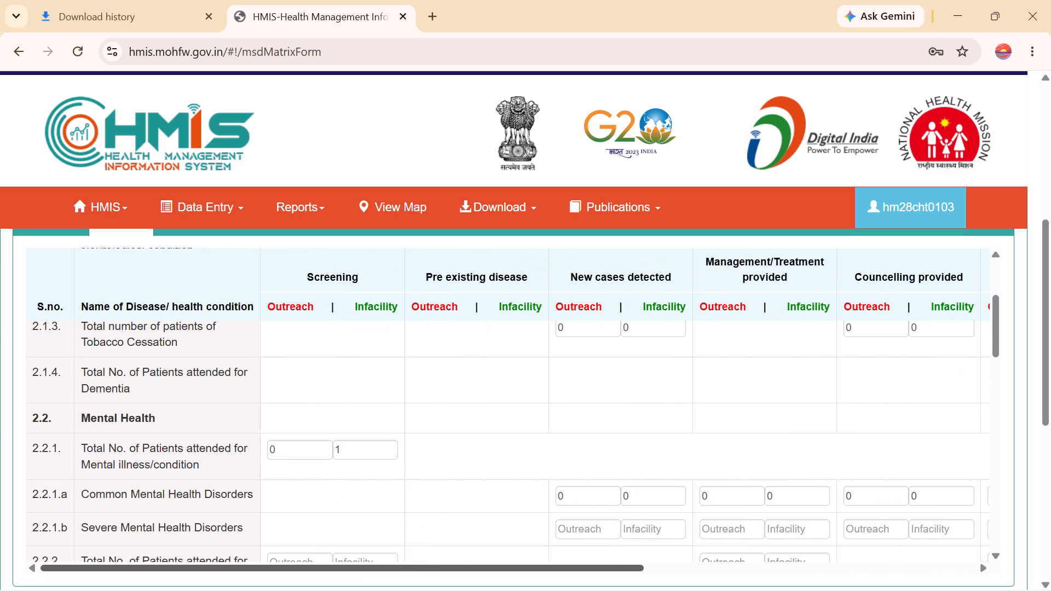
{"action": "left_click", "coordinate": [995, 556]}
{"action": "left_click", "coordinate": [995, 556]}
{"action": "left_click", "coordinate": [995, 556]}
{"action": "double_click", "coordinate": [995, 556]}
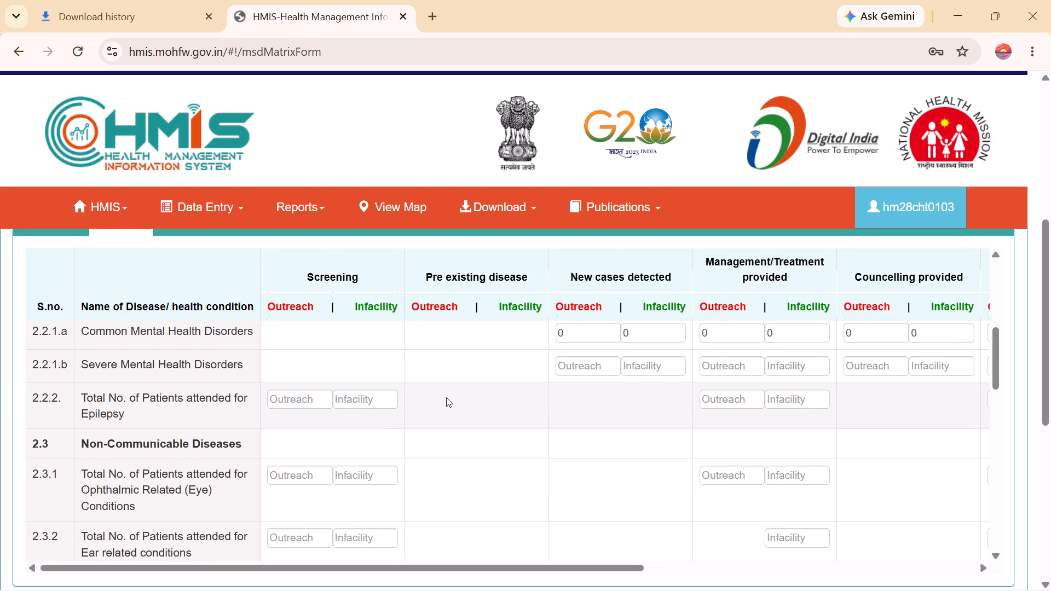
{"action": "left_click", "coordinate": [589, 371]}
{"action": "key", "text": "9"}
{"action": "left_click", "coordinate": [678, 368]}
{"action": "key", "text": "9"}
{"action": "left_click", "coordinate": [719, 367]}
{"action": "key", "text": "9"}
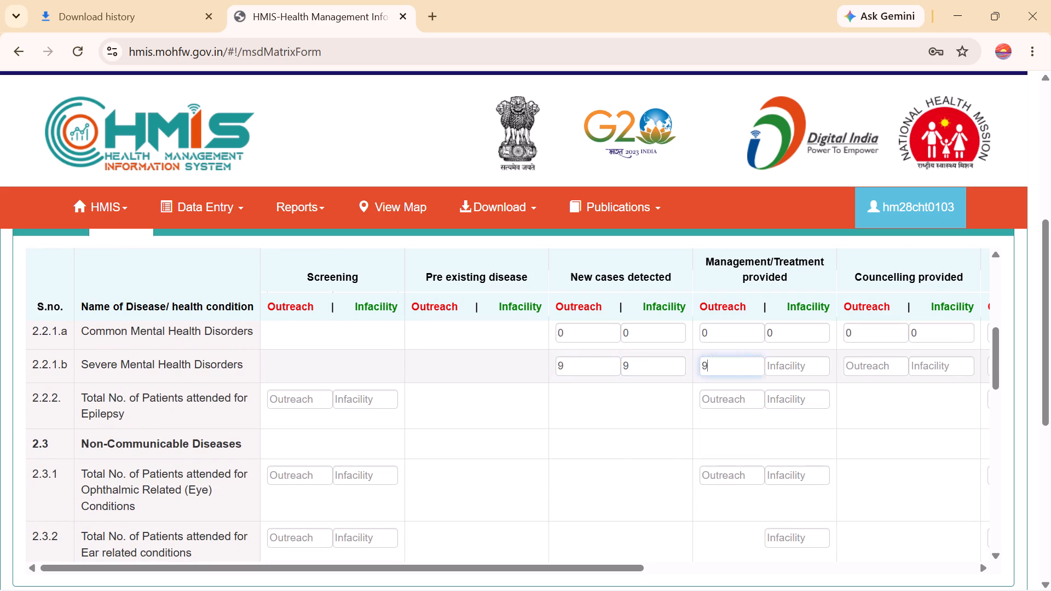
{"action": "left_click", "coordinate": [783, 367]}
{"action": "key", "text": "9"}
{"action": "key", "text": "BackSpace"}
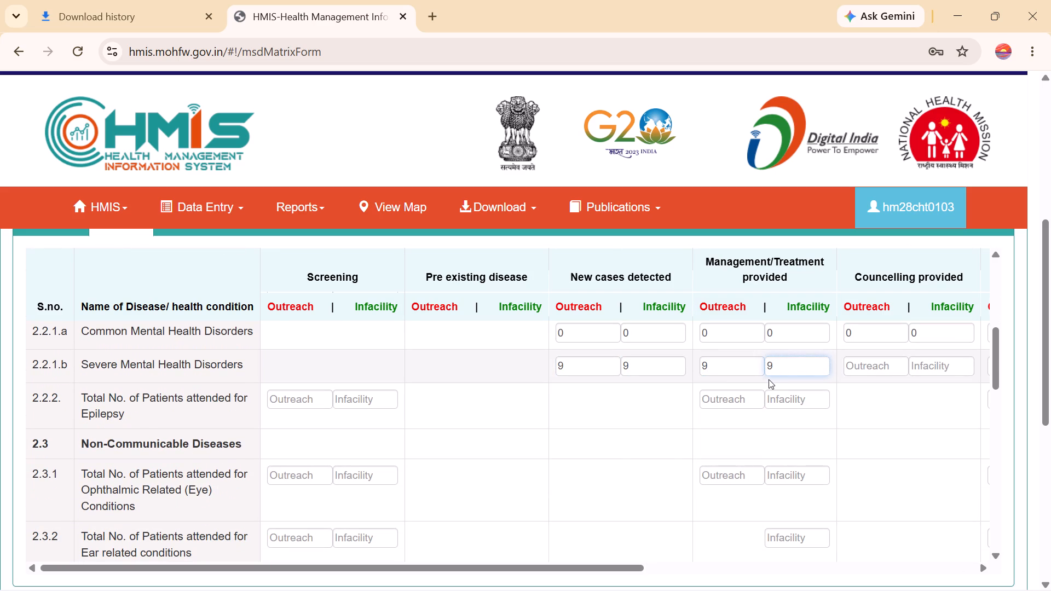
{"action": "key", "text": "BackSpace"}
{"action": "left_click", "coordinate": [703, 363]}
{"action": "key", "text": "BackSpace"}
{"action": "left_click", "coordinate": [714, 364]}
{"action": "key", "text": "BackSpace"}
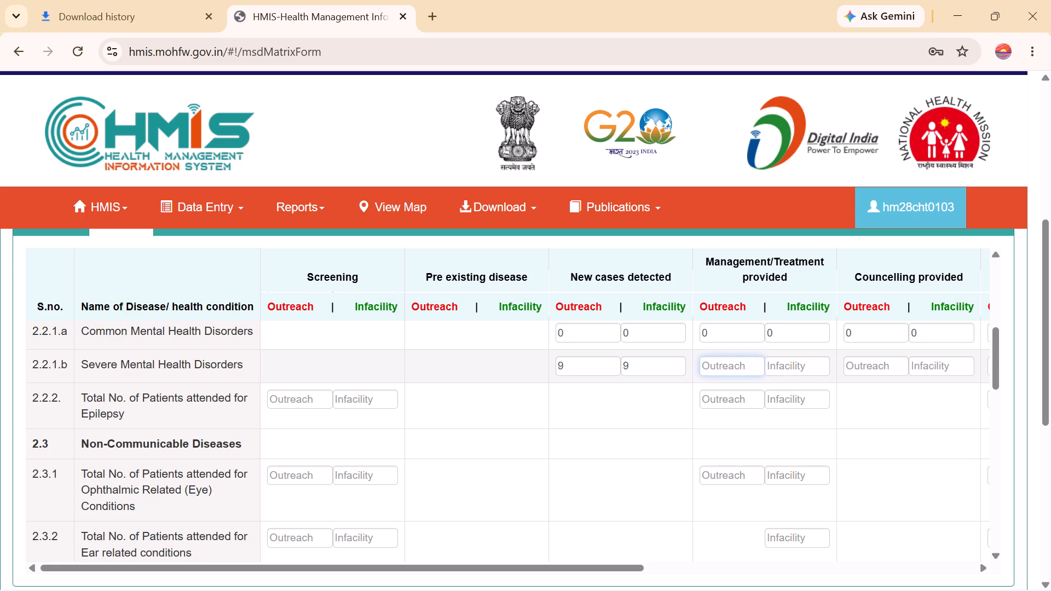
Enter 0 outreach and 0 infacility for both Management/Treatment and Councelling provided in the Severe Mental Health Disorders row.
{"action": "left_click", "coordinate": [735, 372]}
{"action": "key", "text": "0"}
{"action": "left_click", "coordinate": [787, 372]}
{"action": "key", "text": "0"}
{"action": "left_click", "coordinate": [885, 370]}
{"action": "key", "text": "0"}
{"action": "left_click", "coordinate": [930, 370]}
{"action": "key", "text": "0"}
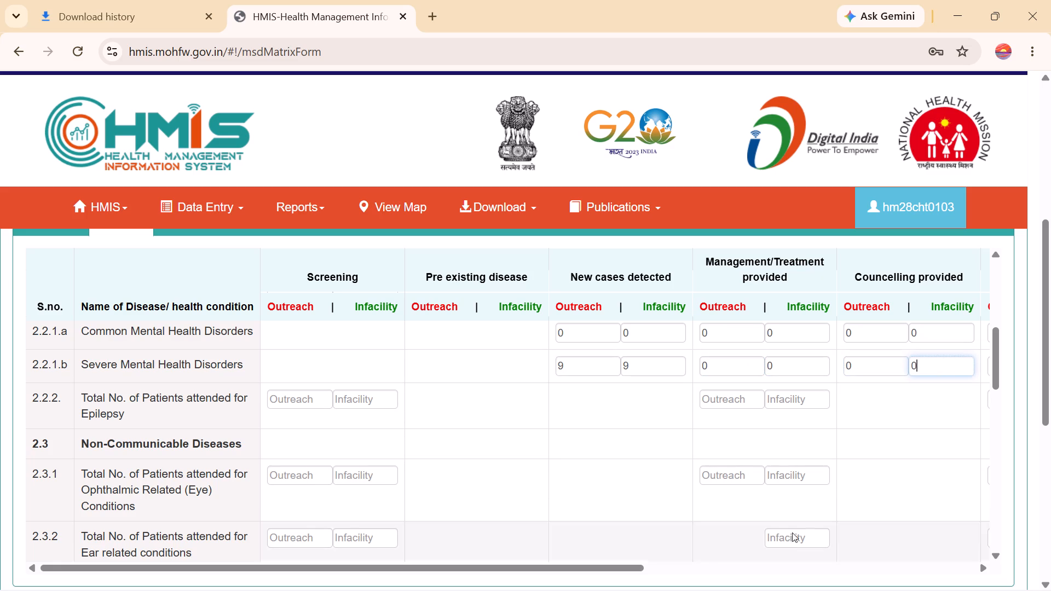
Enter 0 outreach and 0 infacility for Followed-up and Refer out, and 0 infacility for Refer in, in the Severe Mental Health Disorders row.
{"action": "left_click_drag", "start_coordinate": [630, 569], "coordinate": [943, 567]}
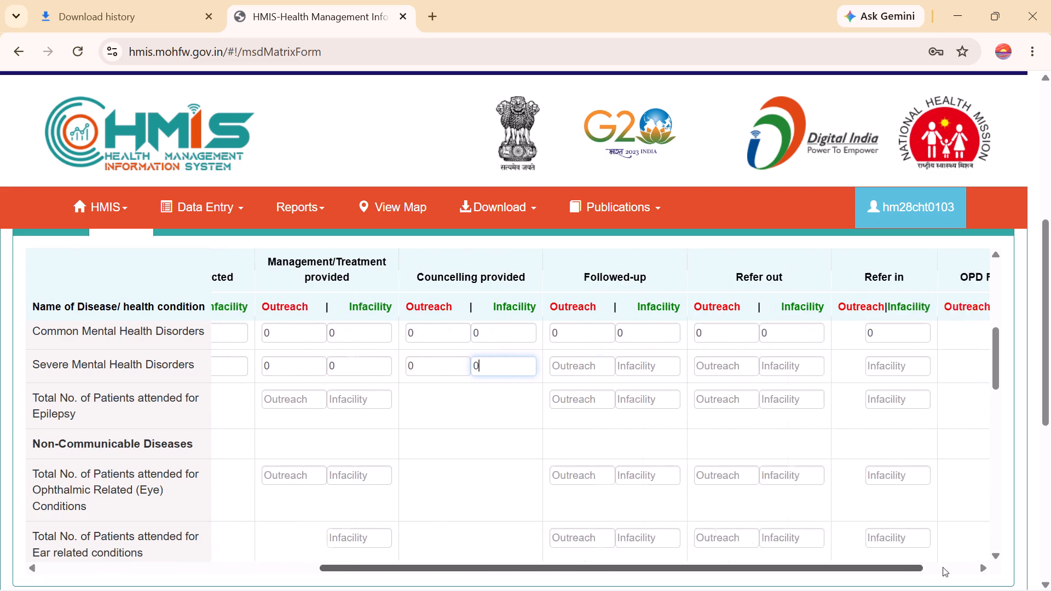
{"action": "left_click_drag", "start_coordinate": [943, 567], "coordinate": [977, 569]}
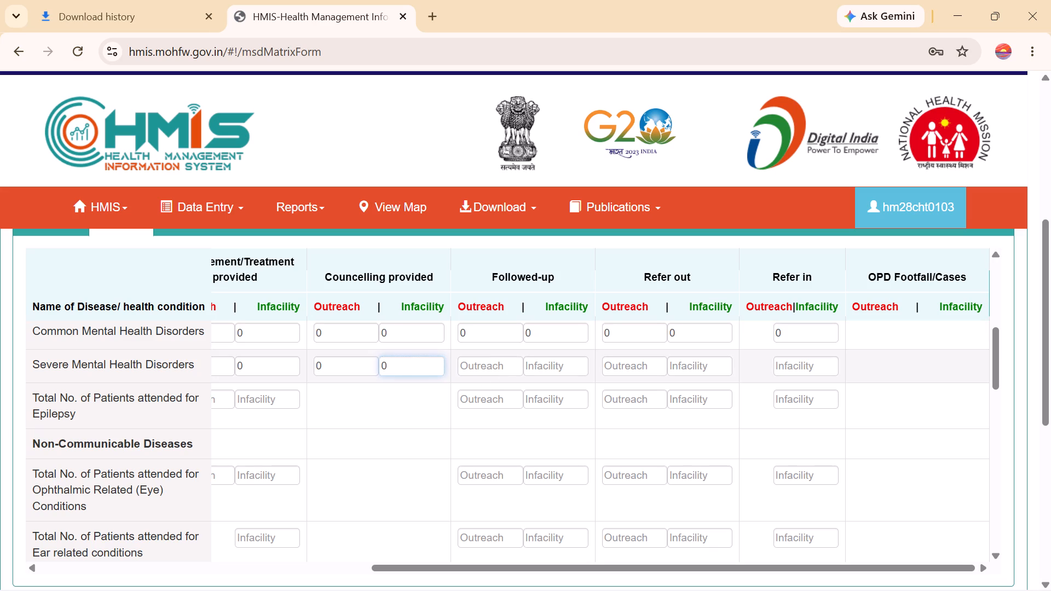
{"action": "left_click", "coordinate": [493, 368]}
{"action": "key", "text": "0"}
{"action": "left_click", "coordinate": [543, 368]}
{"action": "key", "text": "0"}
{"action": "left_click", "coordinate": [625, 368]}
{"action": "key", "text": "0"}
{"action": "left_click", "coordinate": [686, 370]}
{"action": "key", "text": "0"}
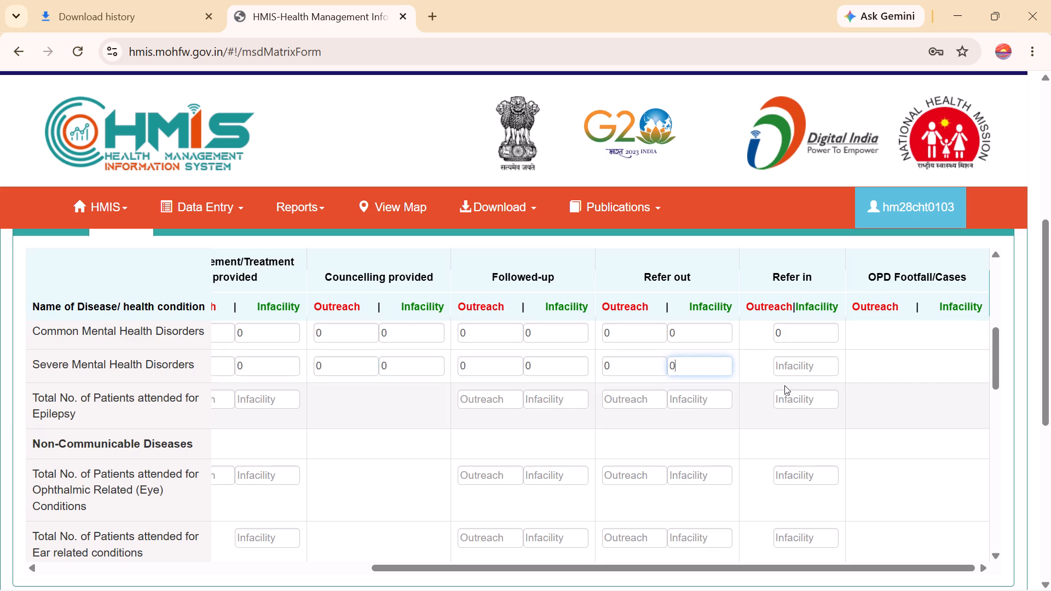
{"action": "left_click", "coordinate": [812, 369]}
{"action": "key", "text": "0"}
In the Epilepsy row, enter 00 outreach and 0 infacility for Screening, and 0 for both Management/Treatment provided figures.
{"action": "left_click_drag", "start_coordinate": [933, 565], "coordinate": [921, 564]}
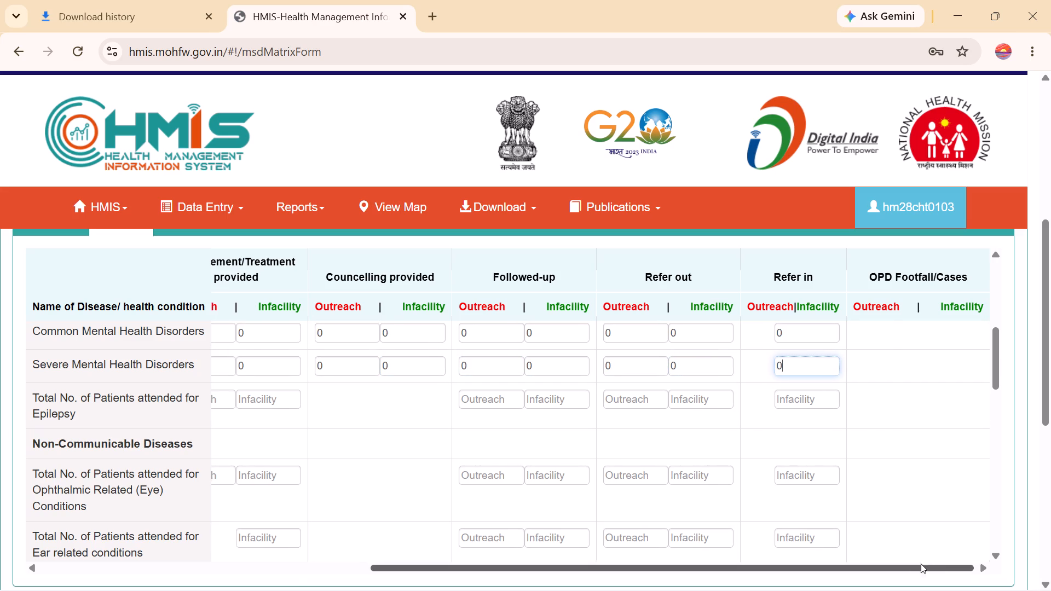
{"action": "left_click_drag", "start_coordinate": [921, 564], "coordinate": [558, 522]}
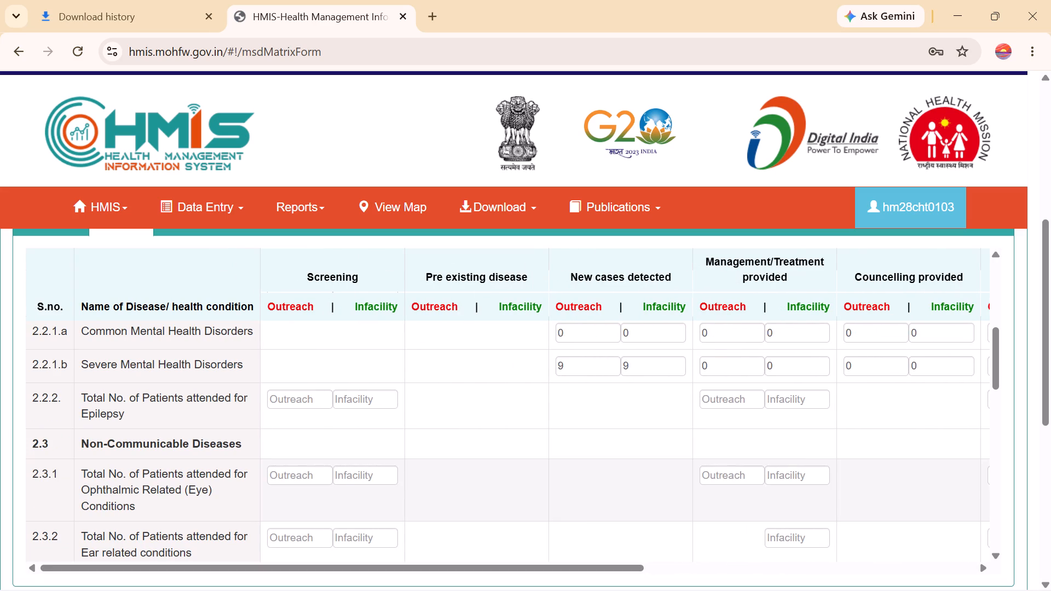
{"action": "left_click", "coordinate": [293, 399]}
{"action": "key", "text": "0"}
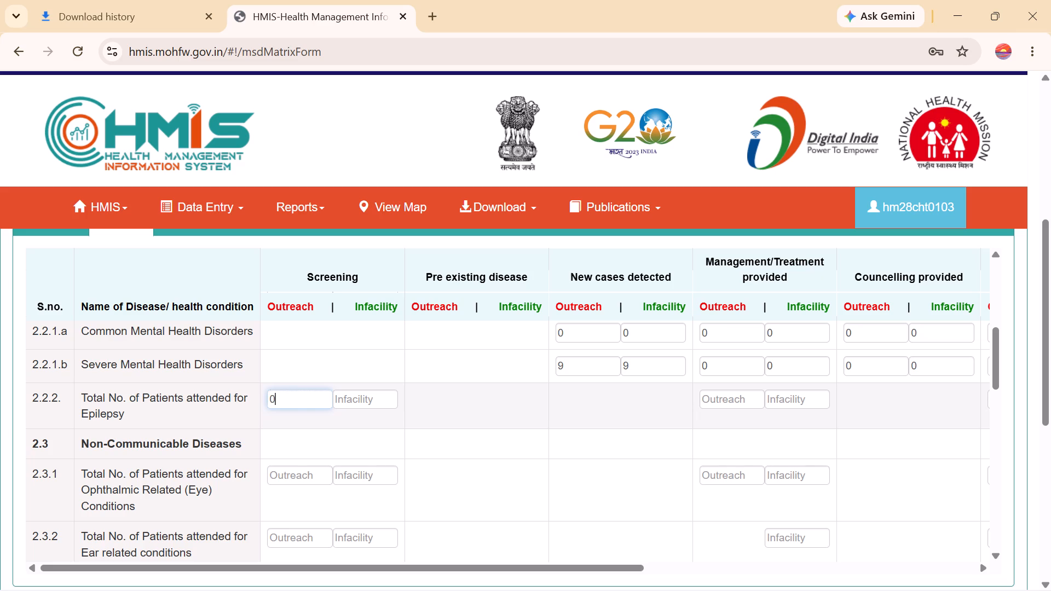
{"action": "left_click", "coordinate": [332, 395]}
{"action": "key", "text": "0"}
{"action": "left_click", "coordinate": [359, 398]}
{"action": "key", "text": "0"}
{"action": "left_click", "coordinate": [730, 398]}
{"action": "key", "text": "0"}
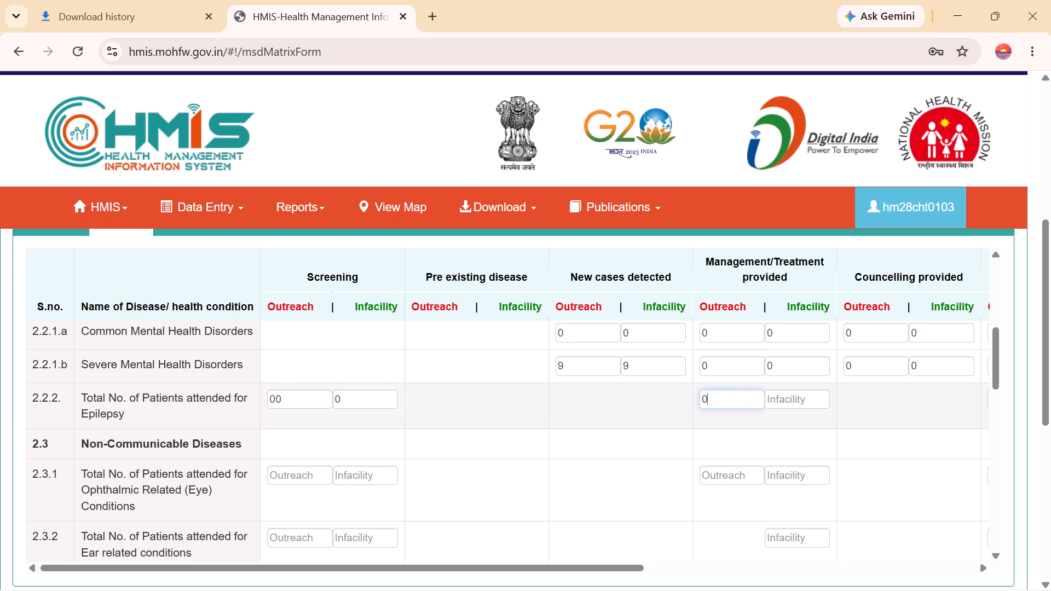
{"action": "left_click", "coordinate": [777, 398]}
{"action": "key", "text": "0"}
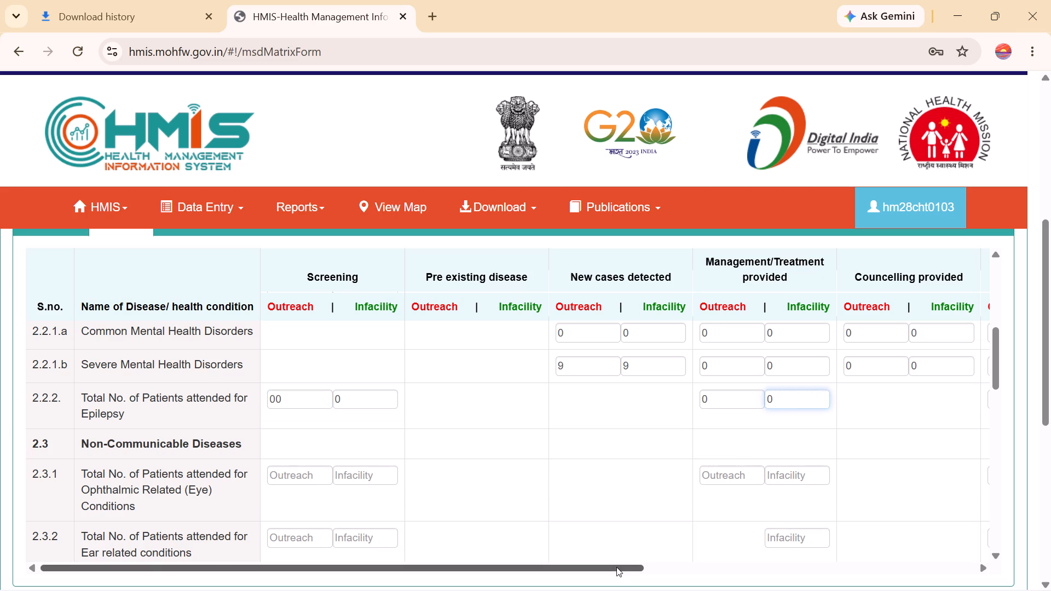
Enter 0 outreach and 0 infacility for Followed-up and Refer out, and 0 infacility for Refer in, in the Epilepsy row.
{"action": "left_click_drag", "start_coordinate": [616, 569], "coordinate": [997, 571]}
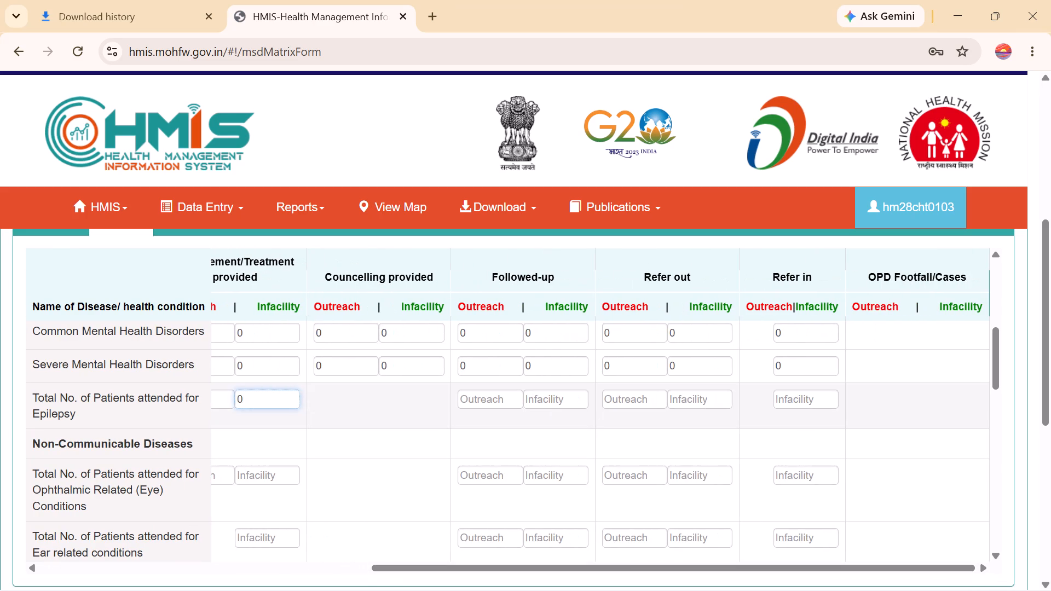
{"action": "left_click", "coordinate": [501, 407]}
{"action": "key", "text": "0"}
{"action": "left_click", "coordinate": [533, 399]}
{"action": "key", "text": "0"}
{"action": "left_click", "coordinate": [632, 404]}
{"action": "key", "text": "0"}
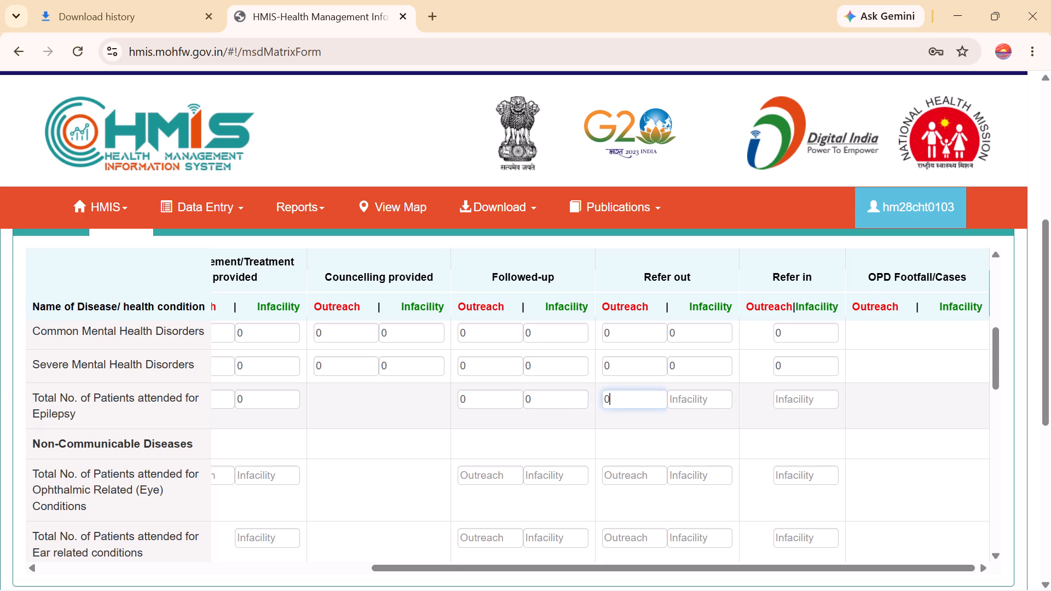
{"action": "left_click", "coordinate": [682, 398]}
{"action": "key", "text": "0"}
{"action": "left_click", "coordinate": [772, 406]}
{"action": "key", "text": "0"}
{"action": "left_click", "coordinate": [811, 406]}
{"action": "key", "text": "0"}
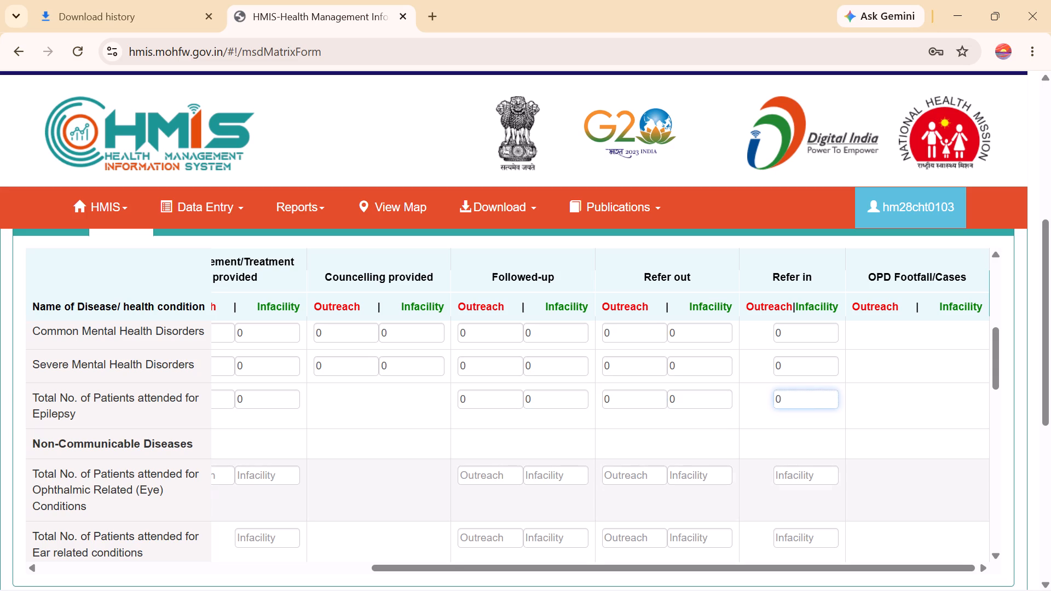
Enter Screening figures of 0 outreach and 7 infacility in the Ophthalmic Related (Eye) Conditions row.
{"action": "scroll", "coordinate": [546, 493], "scroll_direction": "down", "scroll_amount": 3}
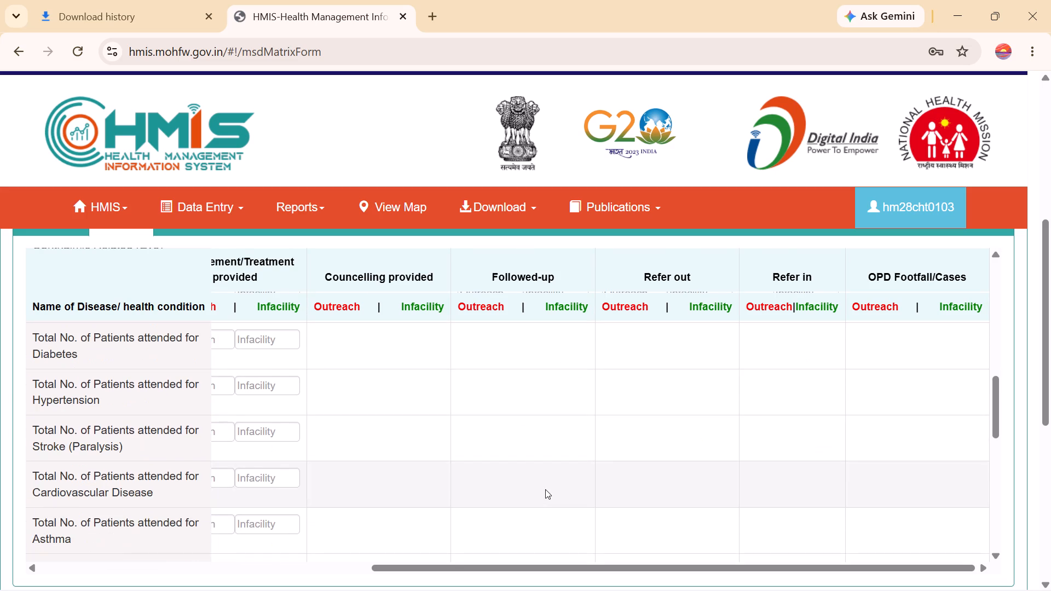
{"action": "scroll", "coordinate": [545, 489], "scroll_direction": "up", "scroll_amount": 2}
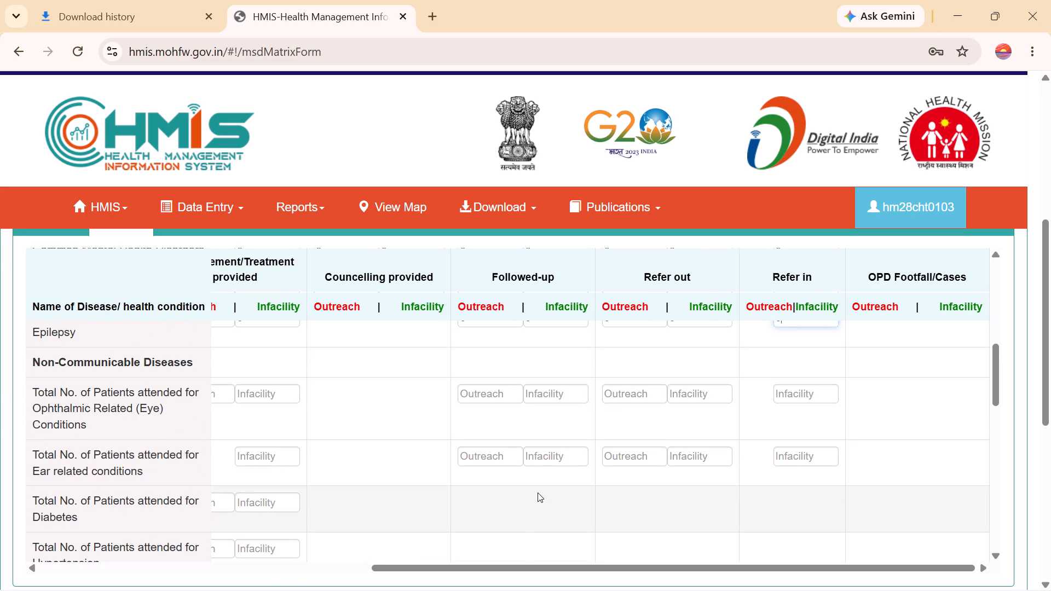
{"action": "left_click_drag", "start_coordinate": [582, 566], "coordinate": [577, 570]}
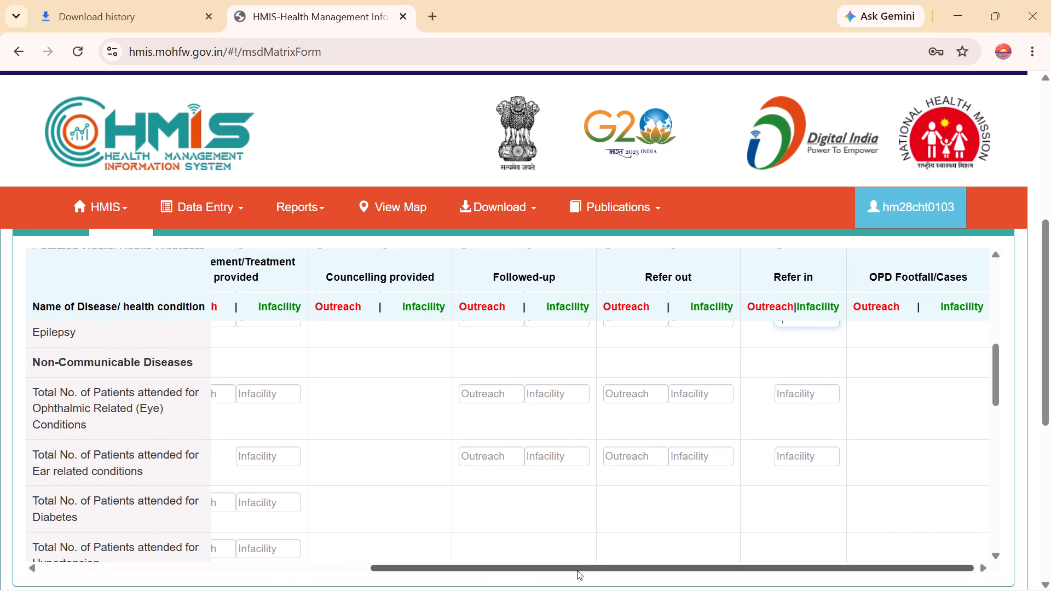
{"action": "left_click_drag", "start_coordinate": [577, 570], "coordinate": [190, 478]}
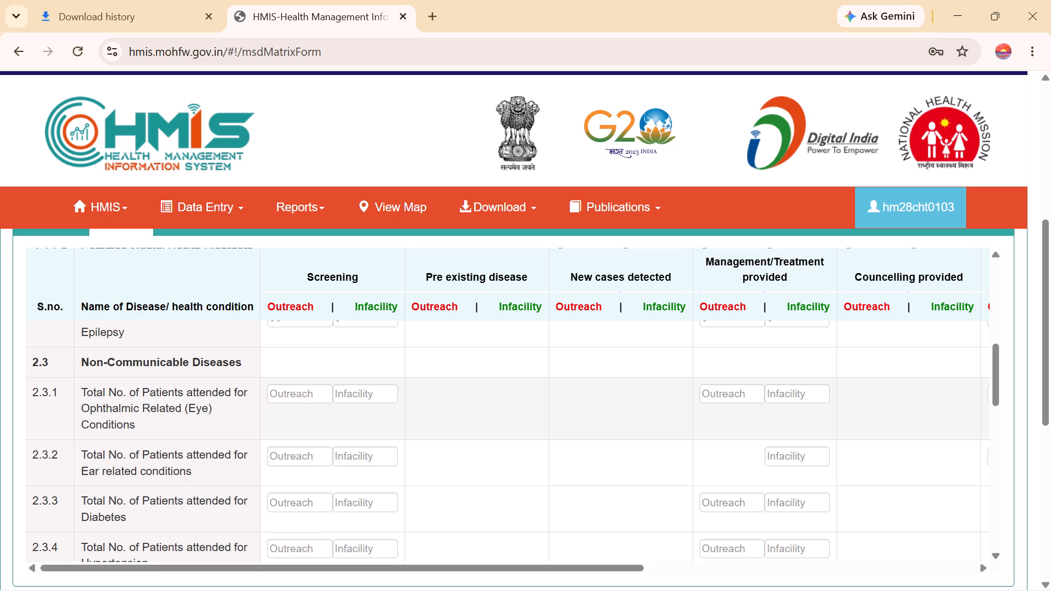
{"action": "left_click", "coordinate": [368, 390]}
{"action": "key", "text": "7"}
{"action": "left_click", "coordinate": [286, 394]}
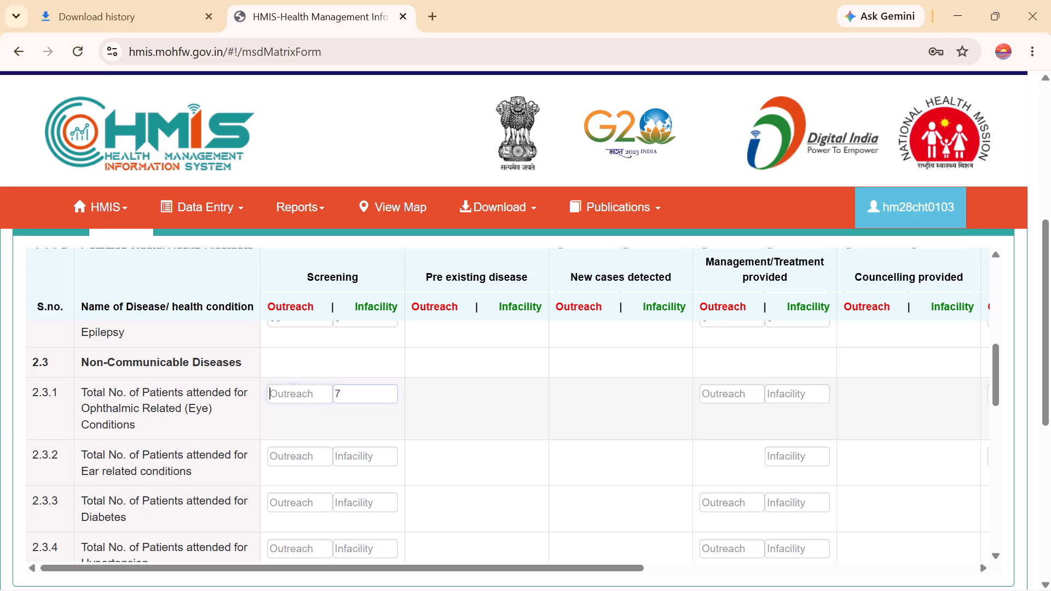
{"action": "key", "text": "7"}
{"action": "key", "text": "BackSpace"}
{"action": "left_click", "coordinate": [294, 396]}
{"action": "key", "text": "0"}
Enter Management/Treatment provided figures of 0 outreach and 7 infacility in the Ophthalmic Related (Eye) Conditions row.
{"action": "left_click", "coordinate": [771, 391]}
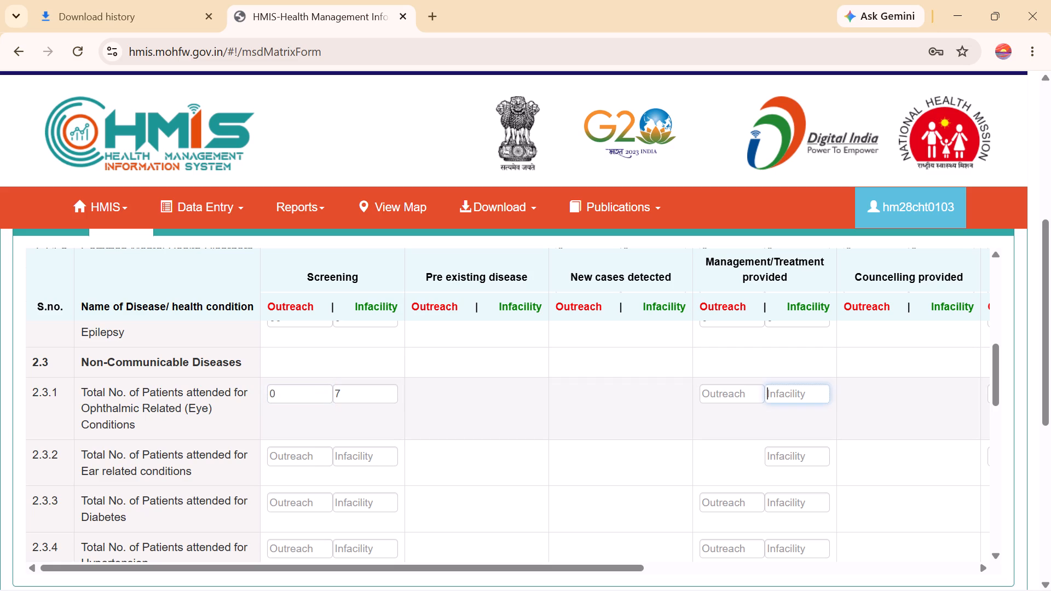
{"action": "key", "text": "7"}
{"action": "left_click", "coordinate": [734, 392]}
{"action": "key", "text": "0"}
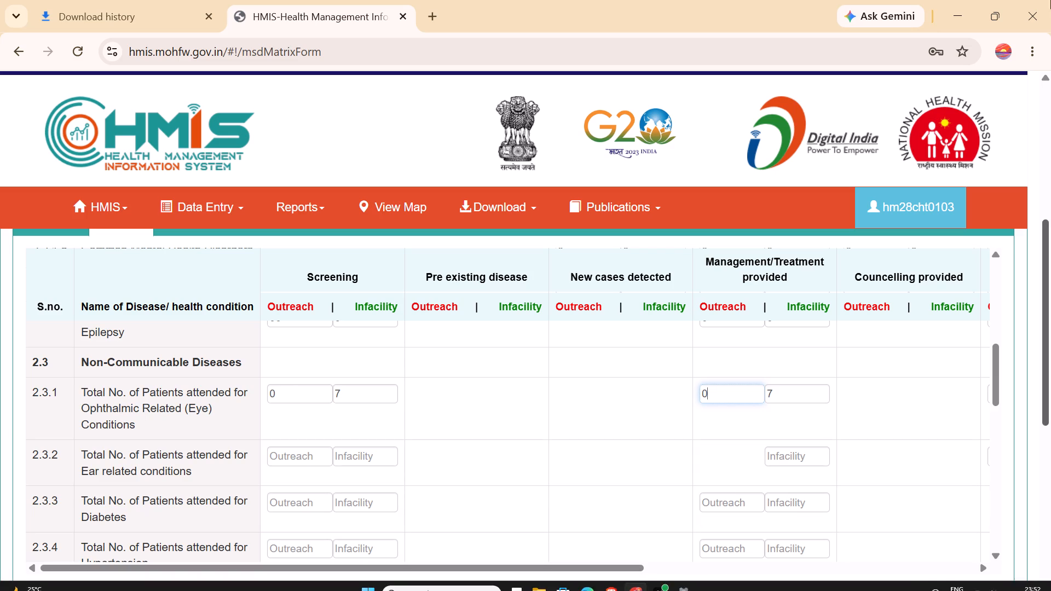
Enter Screening figures of 0 outreach and 5 infacility in the Ear related conditions row.
{"action": "left_click", "coordinate": [294, 460]}
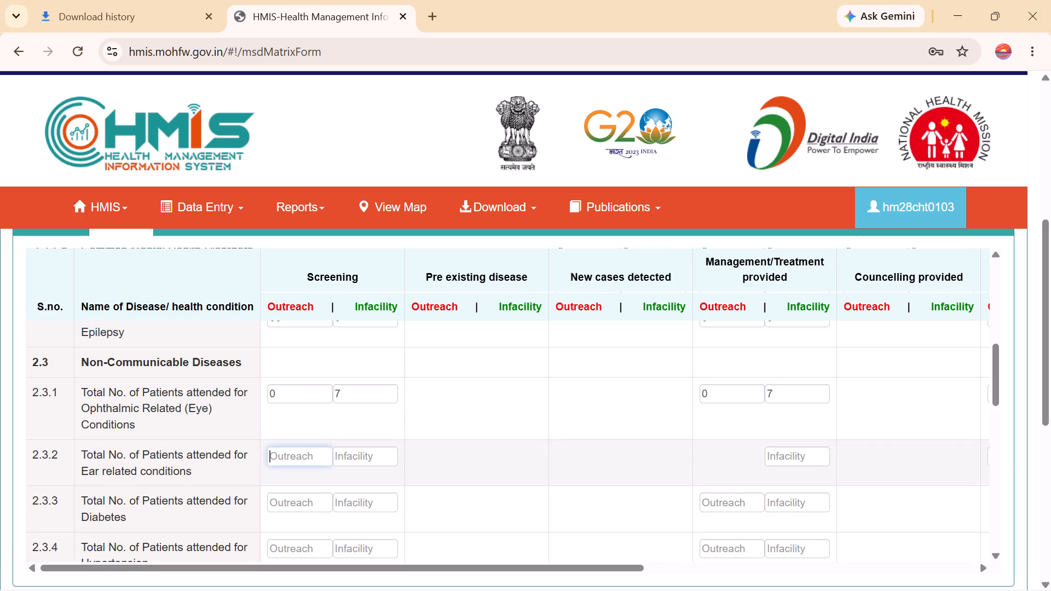
{"action": "key", "text": "0"}
{"action": "left_click", "coordinate": [336, 460]}
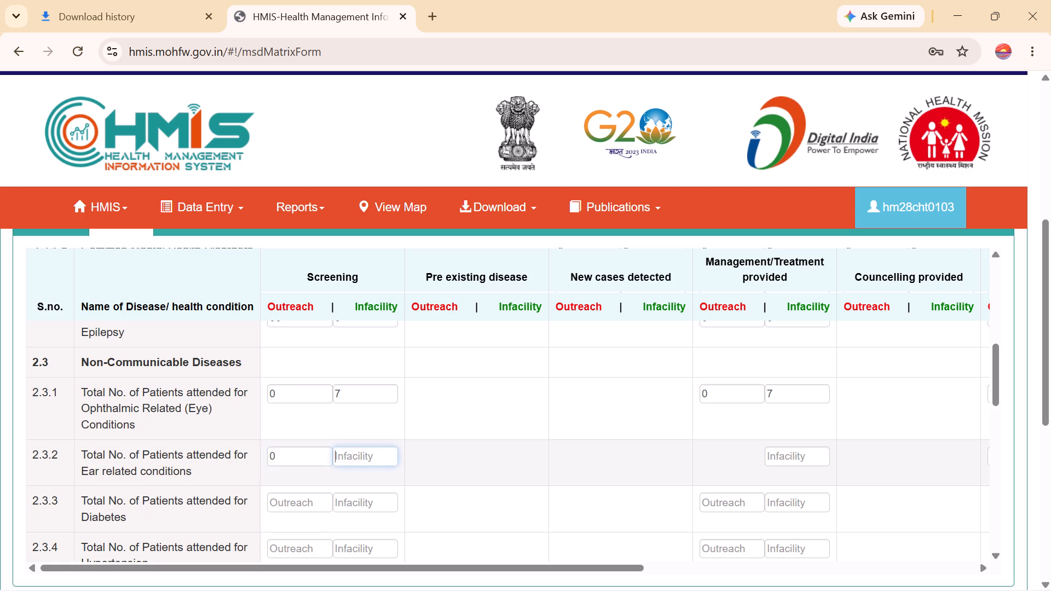
{"action": "key", "text": "5"}
Enter Screening figures of 0 outreach and 210 infacility in the Diabetes row.
{"action": "left_click", "coordinate": [282, 502]}
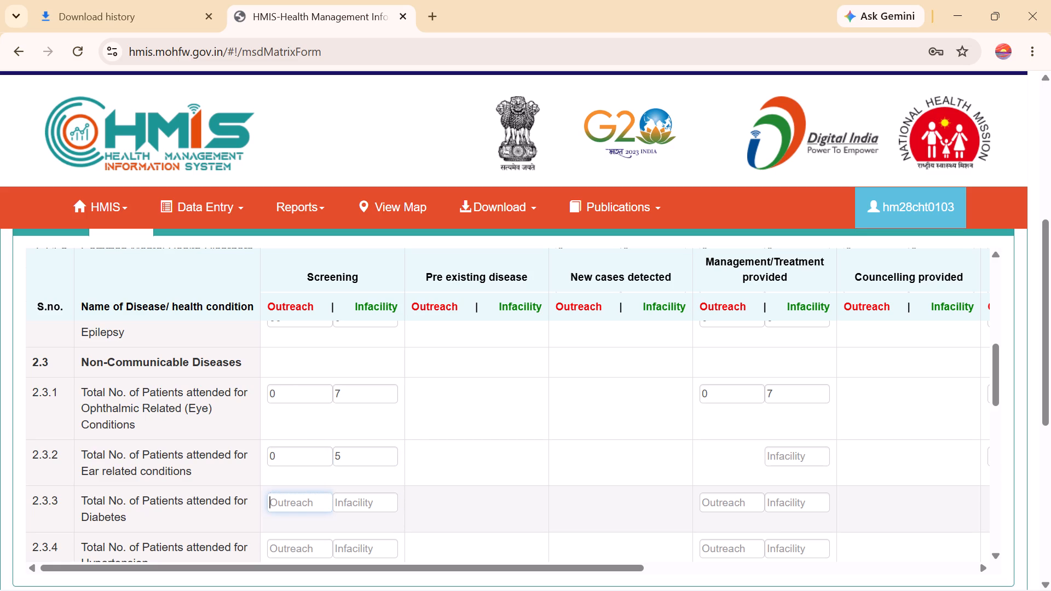
{"action": "key", "text": "0"}
{"action": "left_click", "coordinate": [362, 505]}
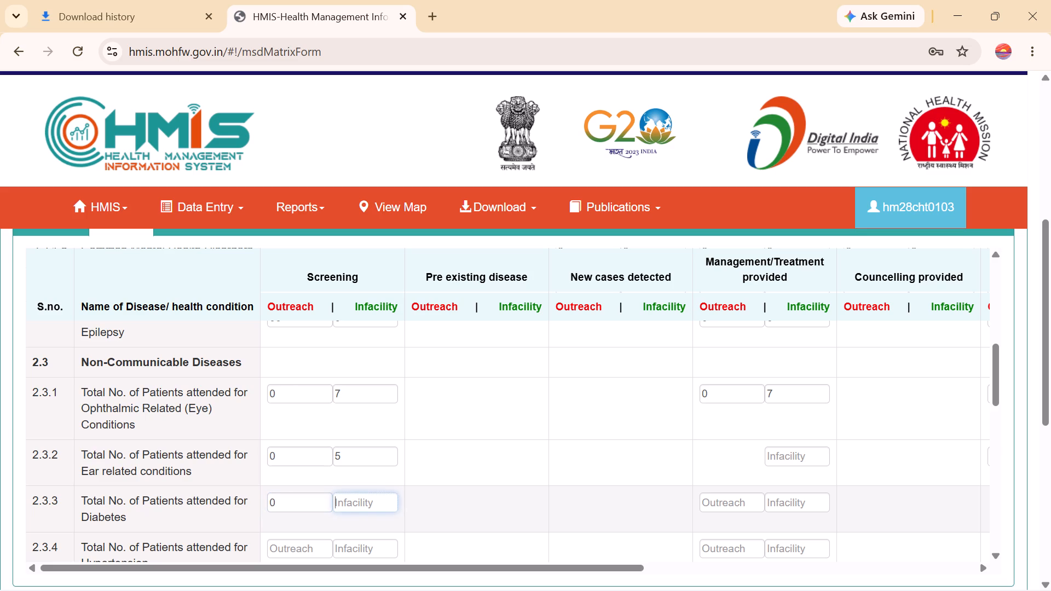
{"action": "key", "text": "2"}
{"action": "key", "text": "1"}
{"action": "key", "text": "0"}
Enter Screening figures of 0 outreach and 210 infacility in the Hypertension row.
{"action": "scroll", "coordinate": [365, 505], "scroll_direction": "down", "scroll_amount": 1}
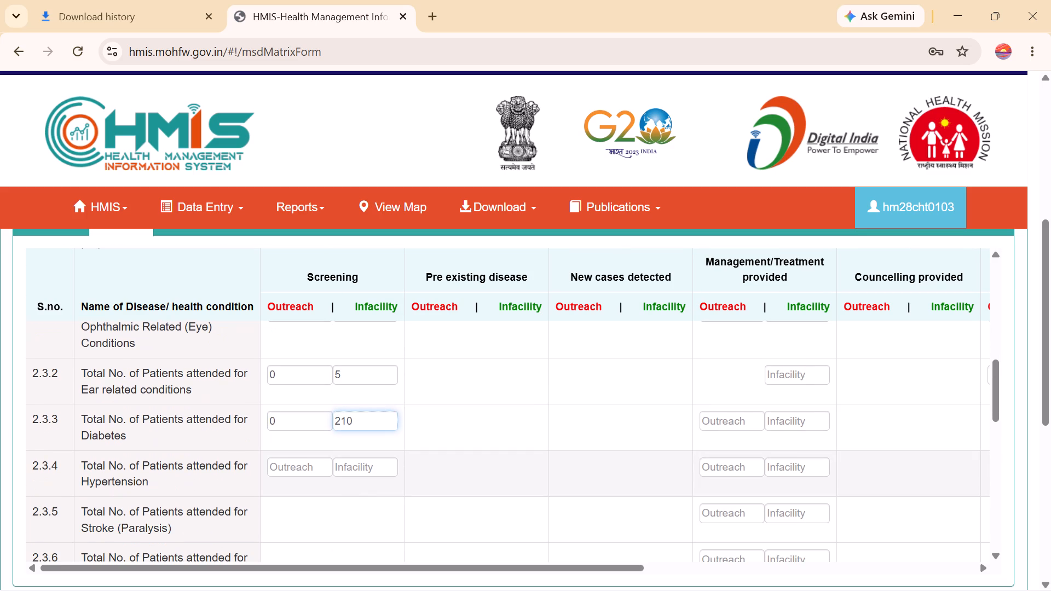
{"action": "scroll", "coordinate": [358, 495], "scroll_direction": "up", "scroll_amount": 1}
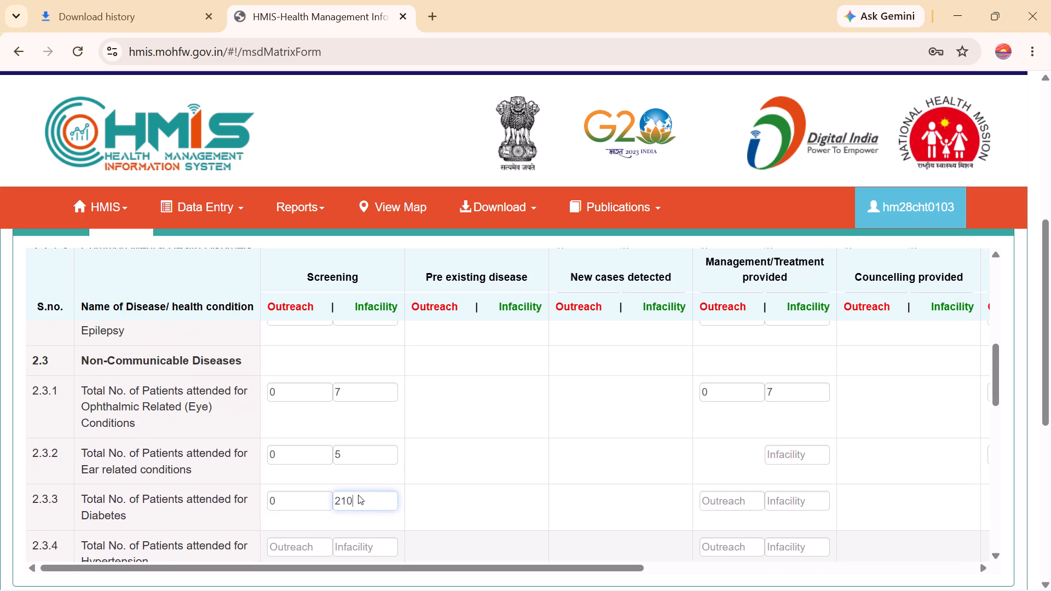
{"action": "scroll", "coordinate": [364, 508], "scroll_direction": "down", "scroll_amount": 1}
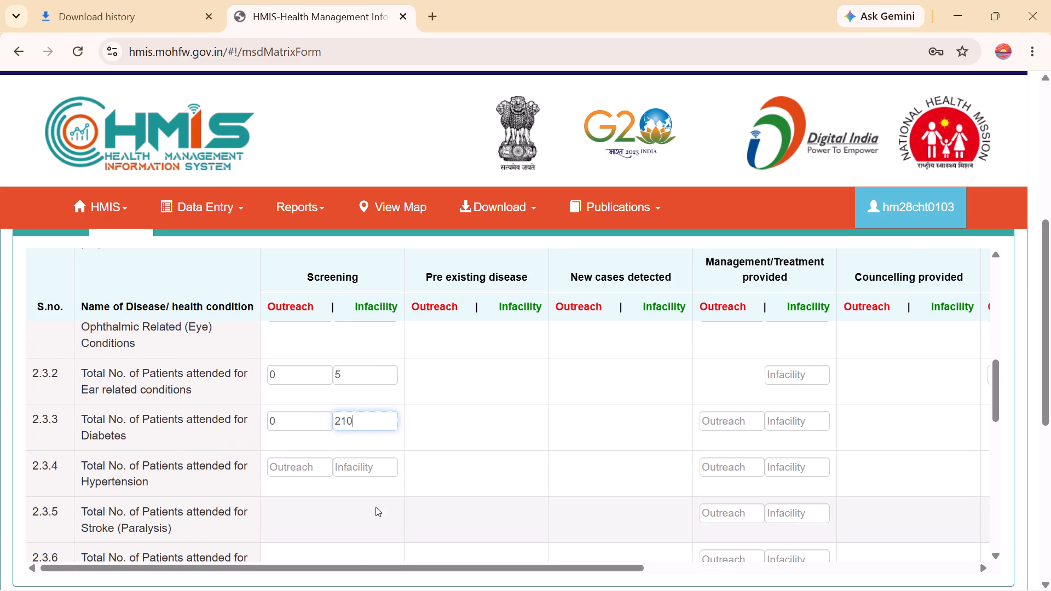
{"action": "left_click", "coordinate": [289, 468]}
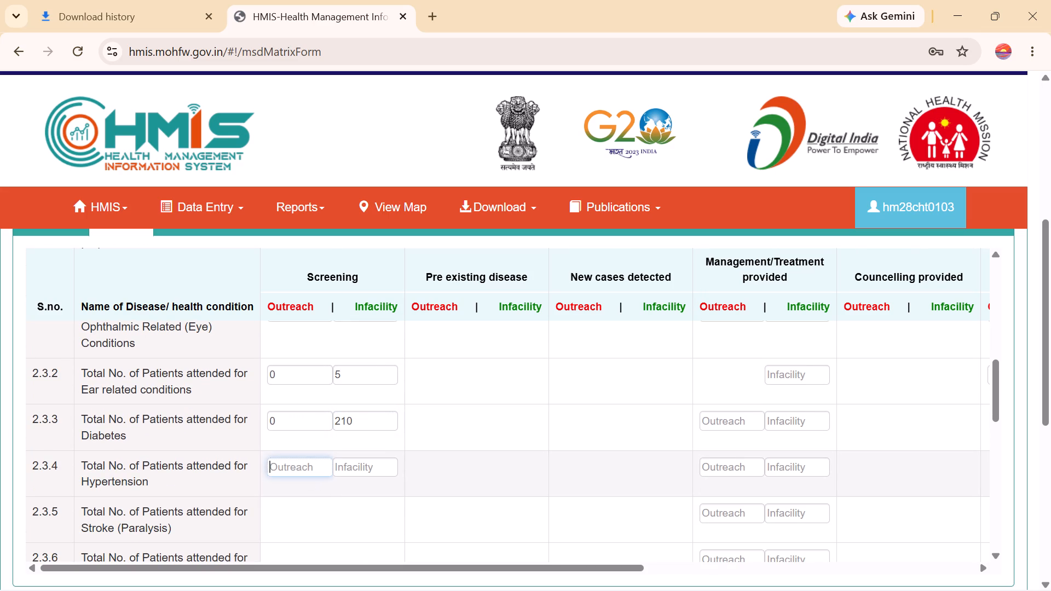
{"action": "key", "text": "0"}
{"action": "left_click", "coordinate": [361, 466]}
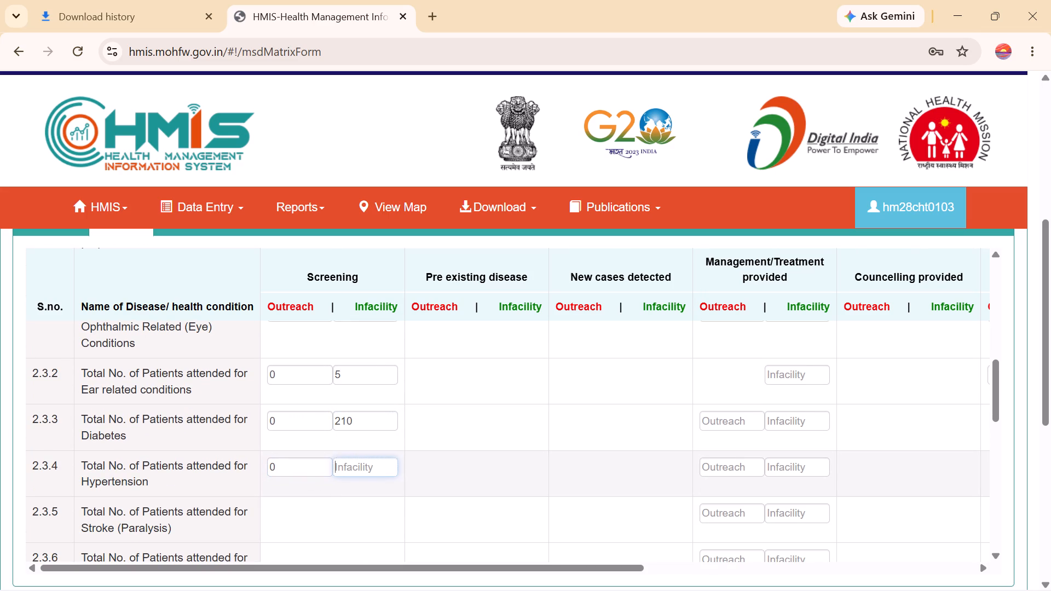
{"action": "type", "text": "21"}
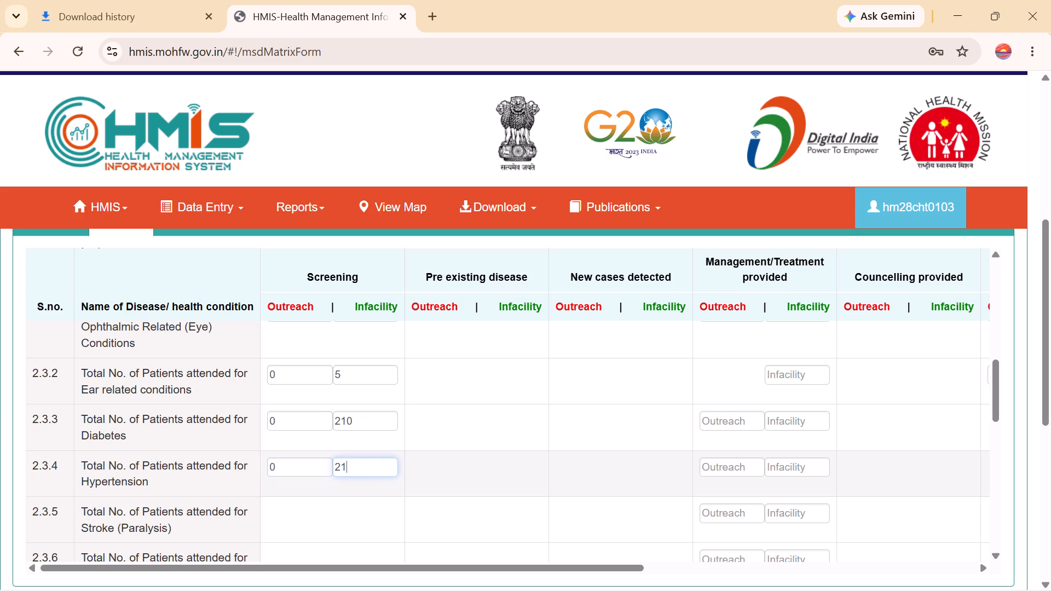
{"action": "key", "text": "0"}
Enter 0 under Management/Treatment provided for Ear related conditions infacility, and for both outreach and infacility in the Diabetes and Hypertension rows.
{"action": "left_click", "coordinate": [789, 378]}
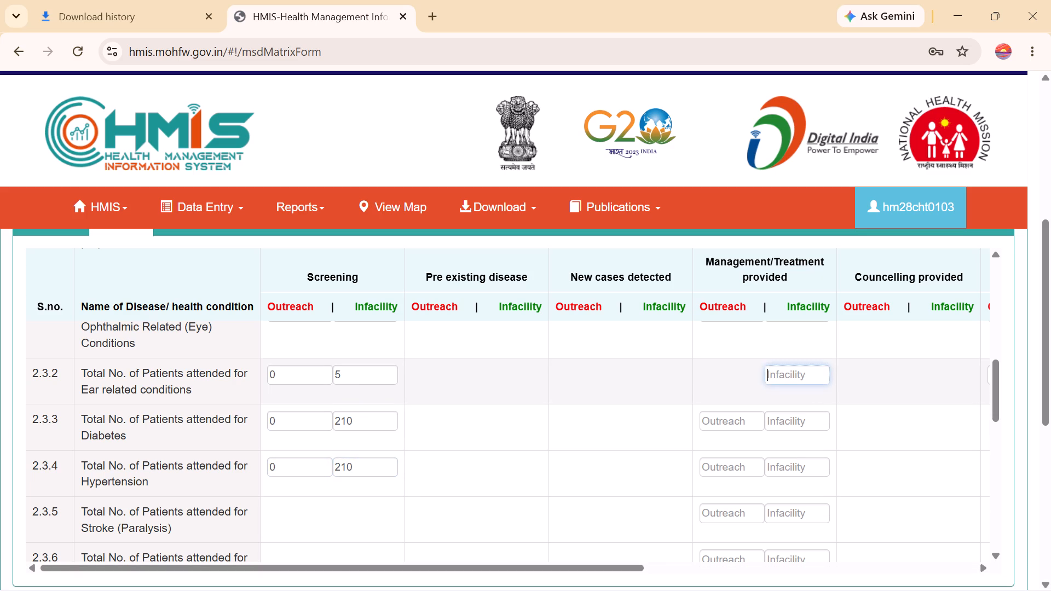
{"action": "key", "text": "0"}
{"action": "left_click", "coordinate": [725, 423]}
{"action": "key", "text": "0"}
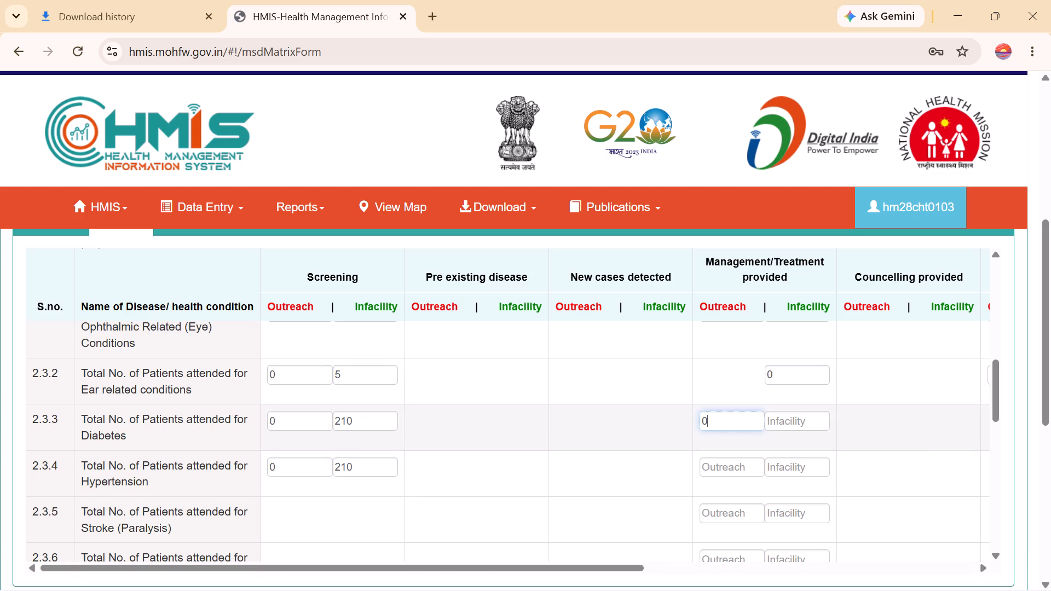
{"action": "left_click", "coordinate": [775, 424]}
{"action": "key", "text": "0"}
{"action": "left_click", "coordinate": [720, 471]}
{"action": "key", "text": "0"}
{"action": "left_click", "coordinate": [776, 472]}
{"action": "key", "text": "0"}
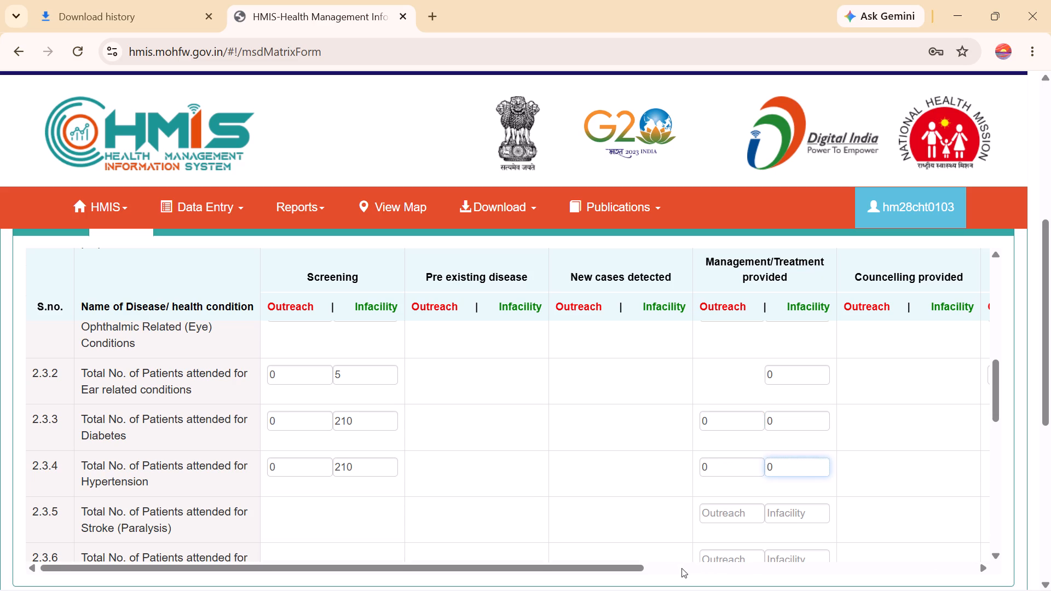
Bring the Followed-up, Refer out and Refer in fields of the Ear related conditions row into view.
{"action": "left_click_drag", "start_coordinate": [621, 566], "coordinate": [874, 567]}
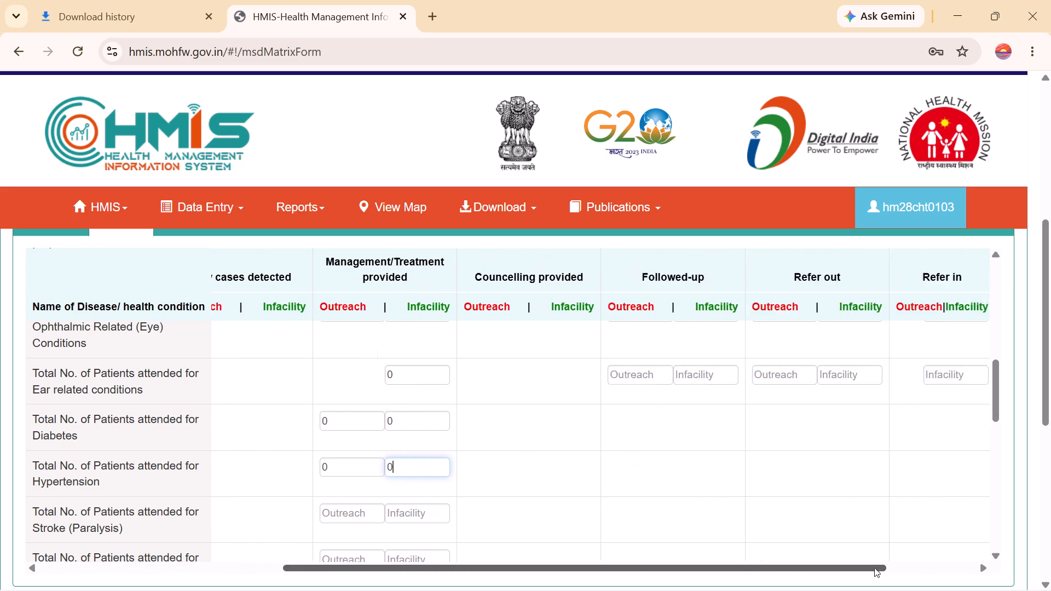
{"action": "left_click_drag", "start_coordinate": [874, 567], "coordinate": [961, 572]}
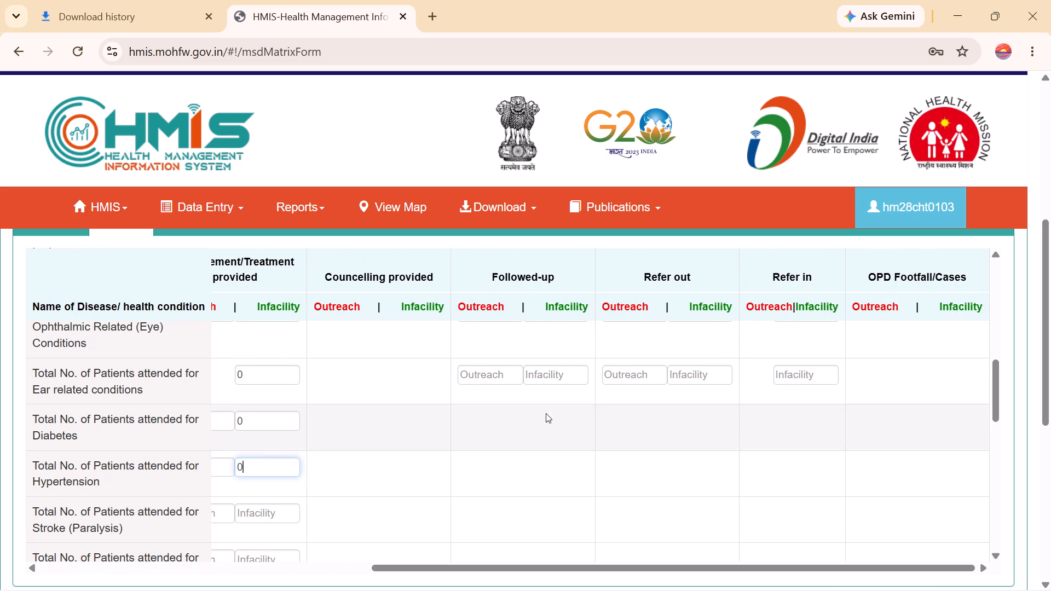